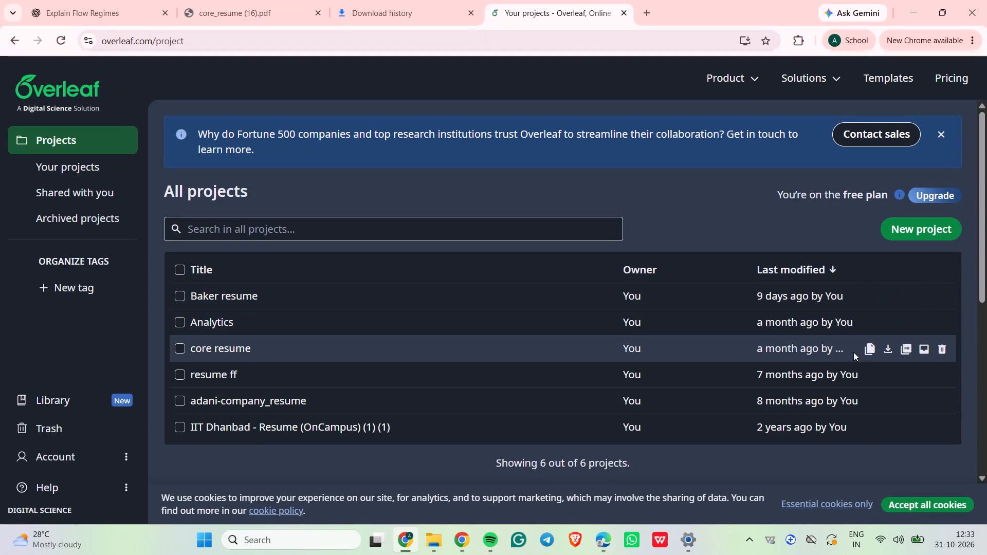
# Make a copy of the core resume project and name it "slb resume".
pyautogui.click(867, 346)
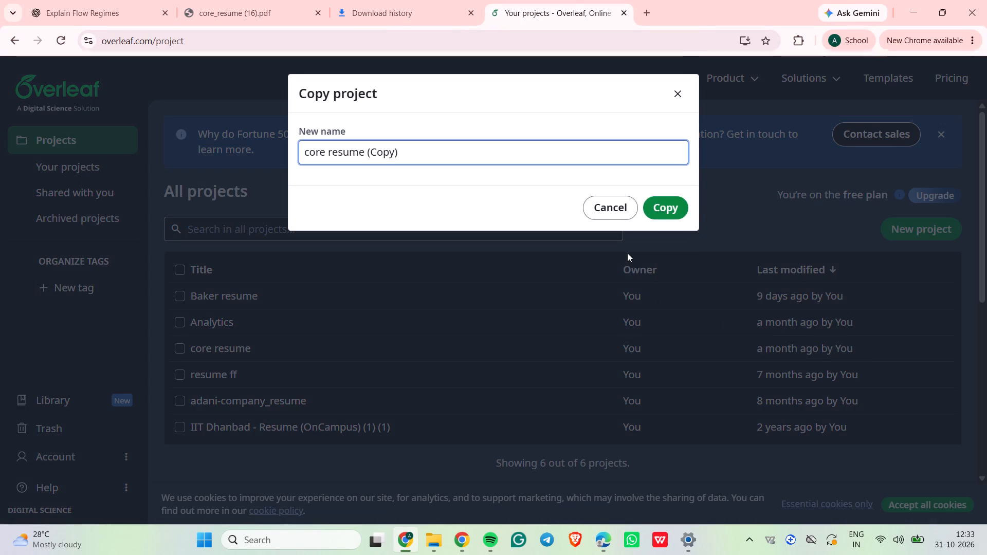
pyautogui.press('BackSpace')
pyautogui.press('BackSpace')
pyautogui.press('BackSpace')
pyautogui.press('BackSpace')
pyautogui.press('BackSpace')
pyautogui.press('BackSpace')
pyautogui.press('BackSpace')
pyautogui.press('BackSpace')
pyautogui.press('BackSpace')
pyautogui.press('BackSpace')
pyautogui.press('BackSpace')
pyautogui.press('BackSpace')
pyautogui.press('BackSpace')
pyautogui.press('BackSpace')
pyautogui.press('BackSpace')
pyautogui.press('BackSpace')
pyautogui.press('BackSpace')
pyautogui.press('BackSpace')
pyautogui.press('BackSpace')
pyautogui.press('BackSpace')
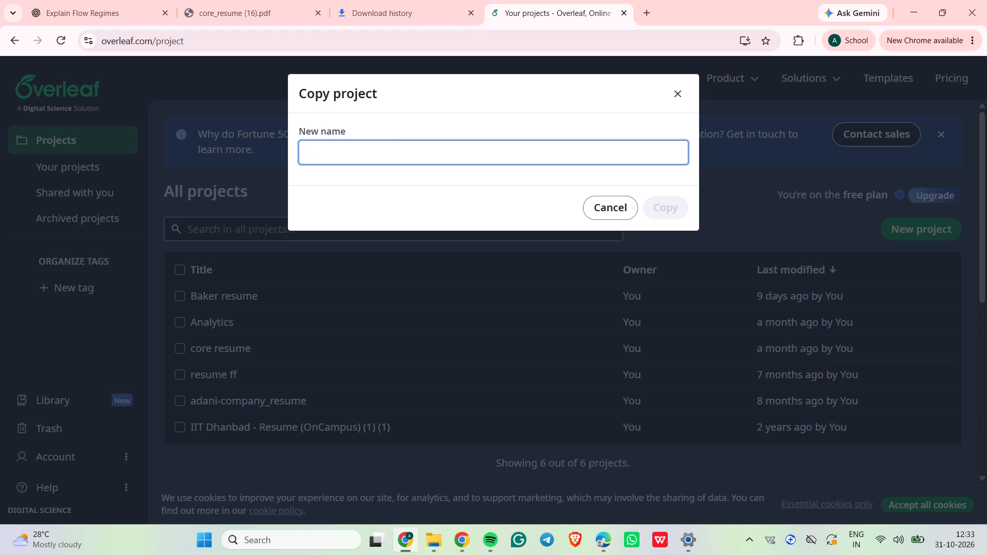
pyautogui.write('slb rs')
pyautogui.press('BackSpace')
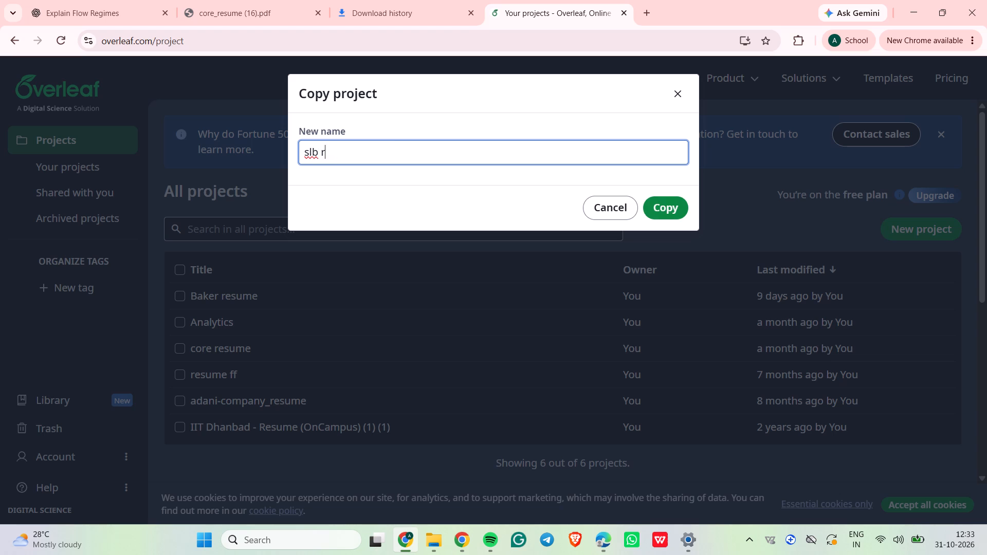
pyautogui.write('esume')
pyautogui.press('Return')
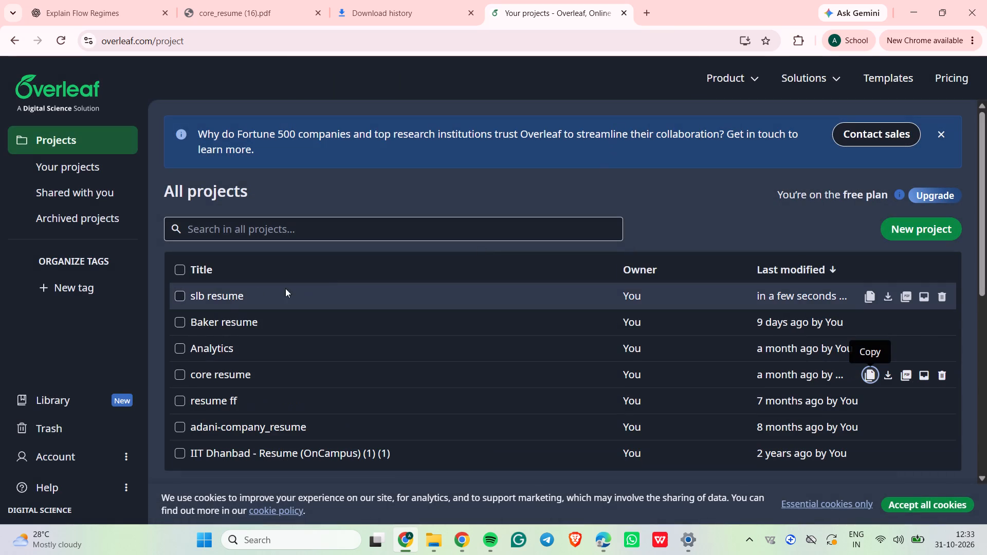
# Open the slb resume project in the editor.
pyautogui.click(220, 298)
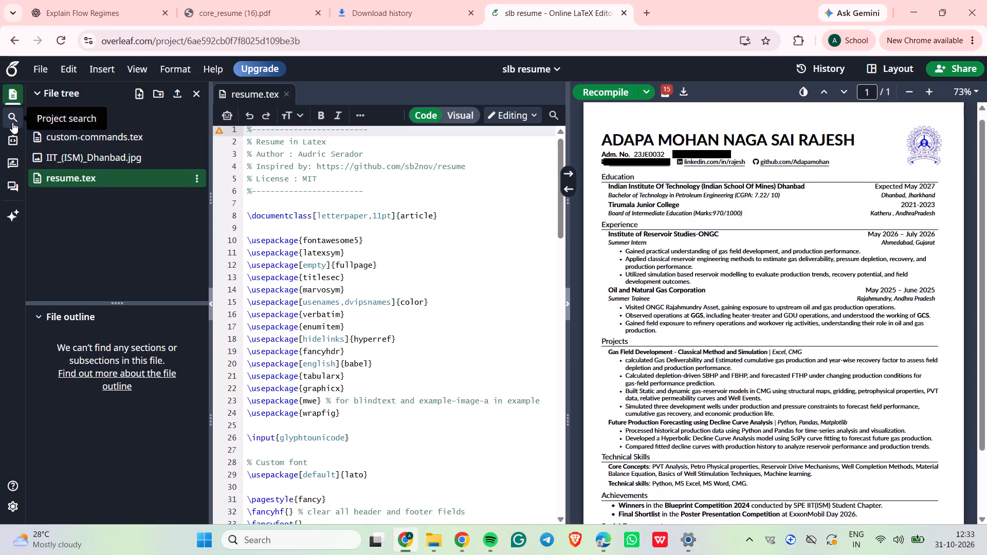
# Expand the src folder and open the skills.tex file for editing.
pyautogui.scroll(-1, 679, 240)
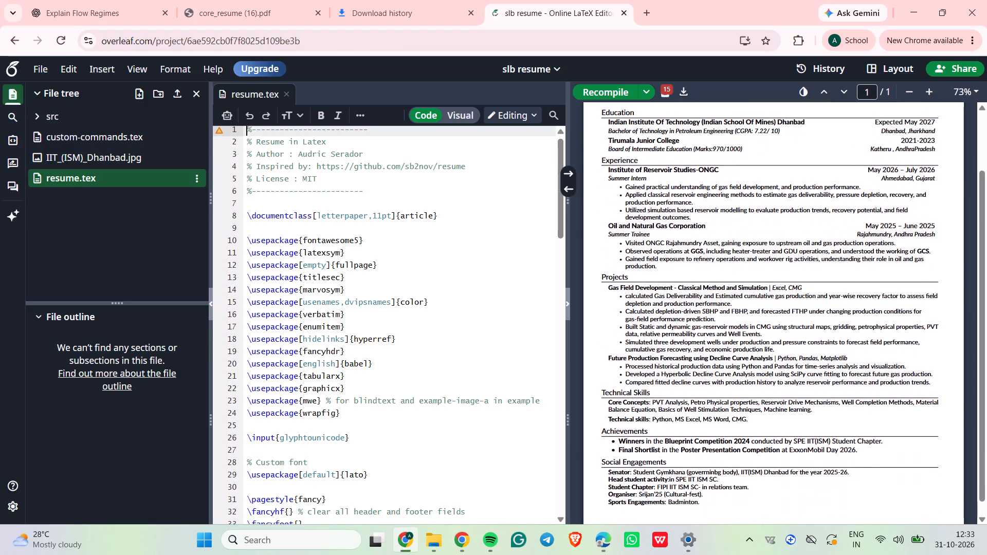
pyautogui.scroll(-3, 680, 245)
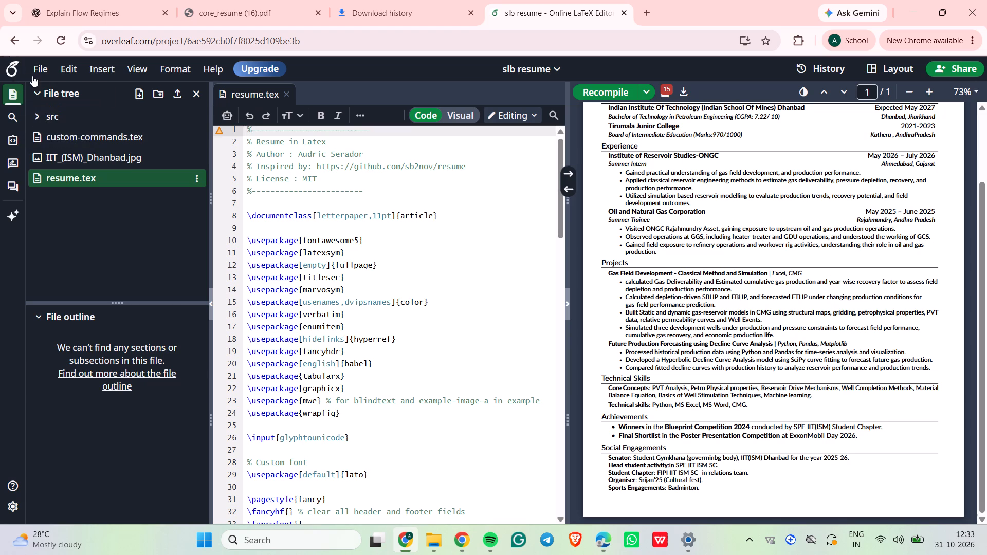
pyautogui.click(59, 92)
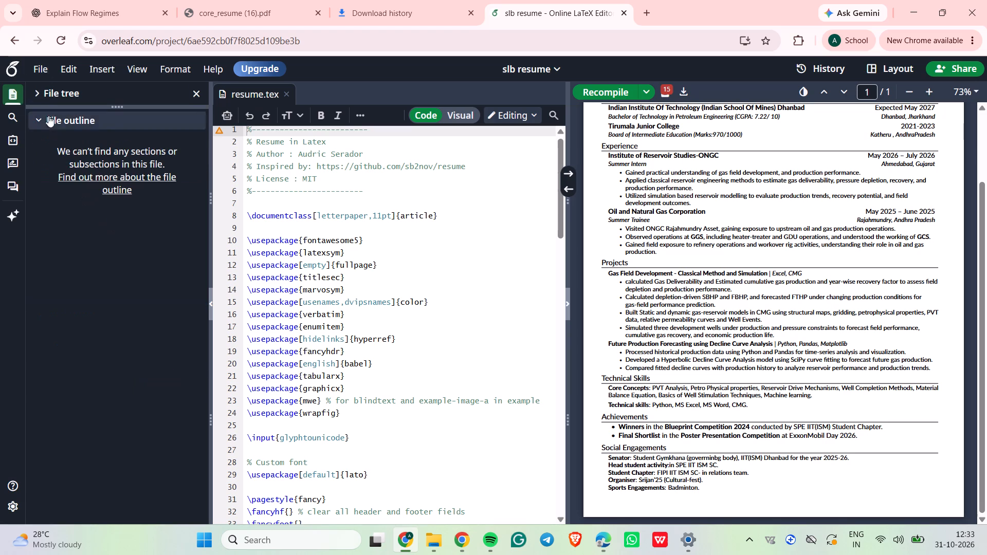
pyautogui.click(44, 96)
pyautogui.click(66, 120)
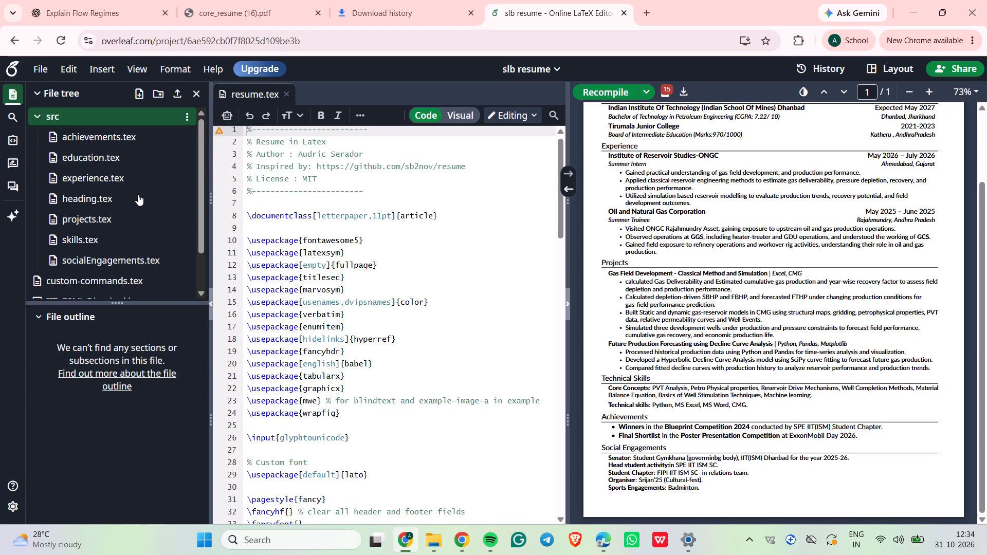
pyautogui.click(106, 238)
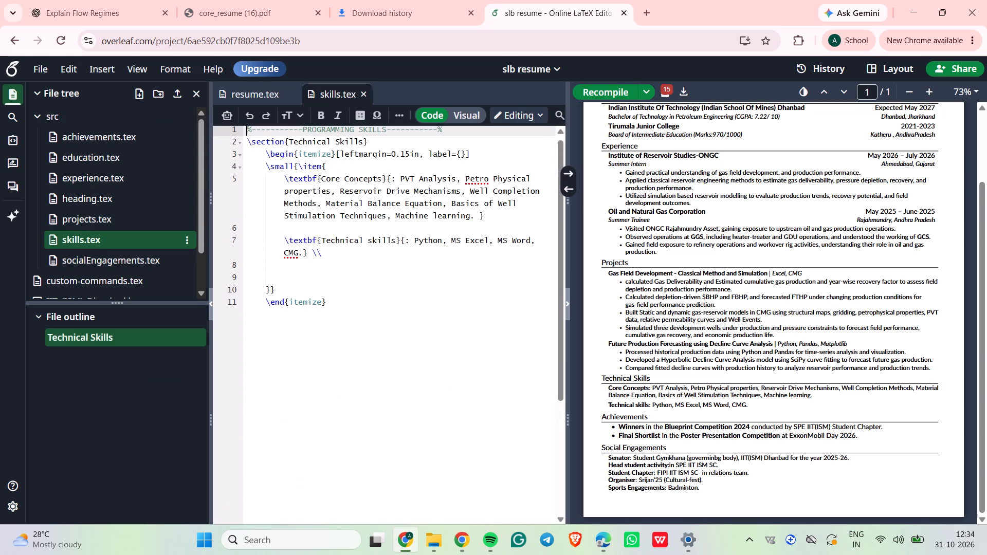
# Copy "Basics of Well Stimulation Techniques" to the start of the Core Concepts list, followed by a comma and space.
pyautogui.moveTo(449, 203); pyautogui.dragTo(420, 211)
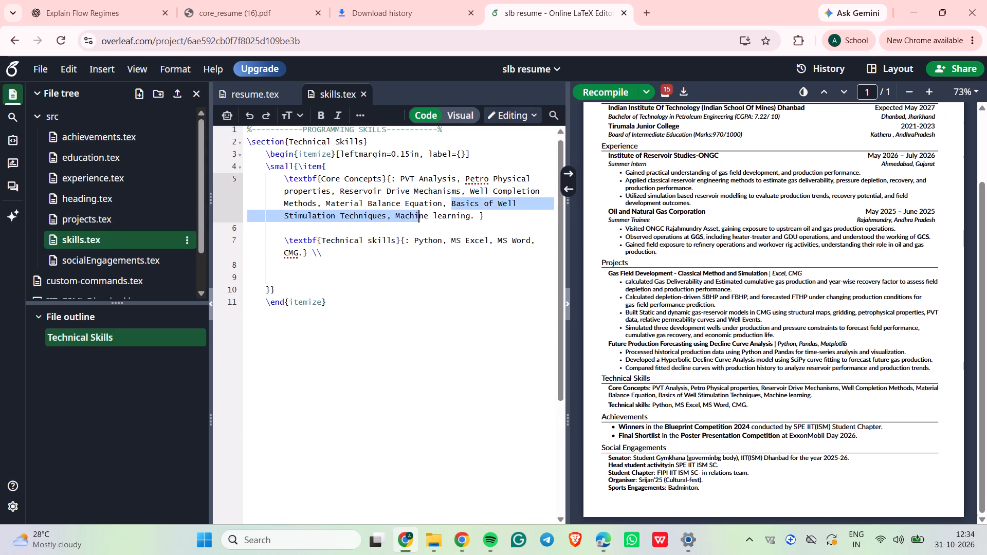
pyautogui.moveTo(420, 211); pyautogui.dragTo(388, 212)
pyautogui.hotkey('ctrl', 'c')
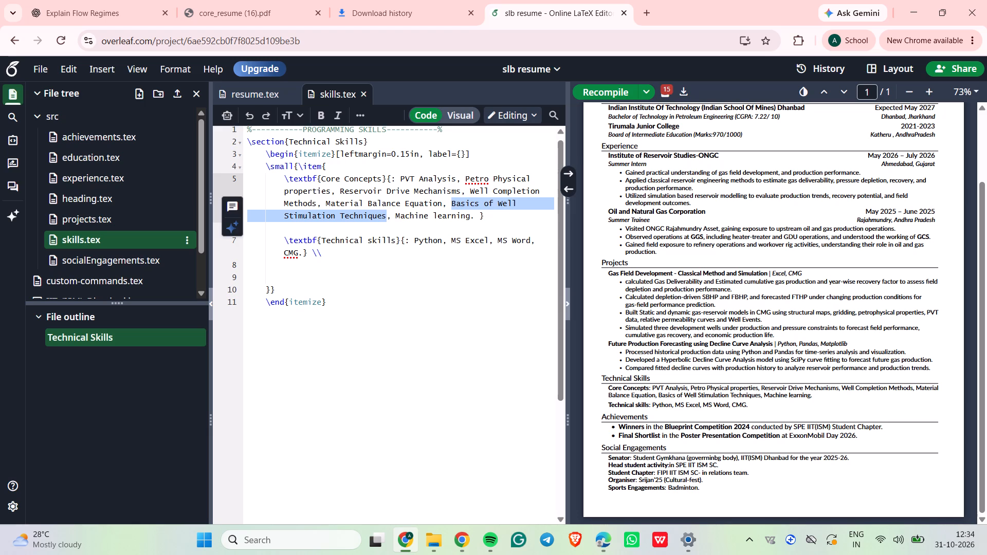
pyautogui.click(399, 178)
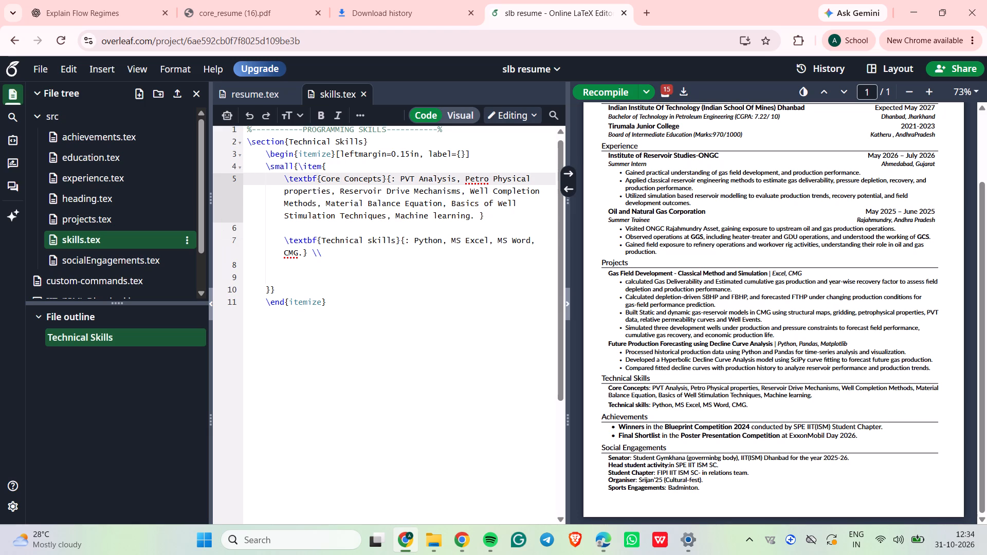
pyautogui.hotkey('ctrl', 'v')
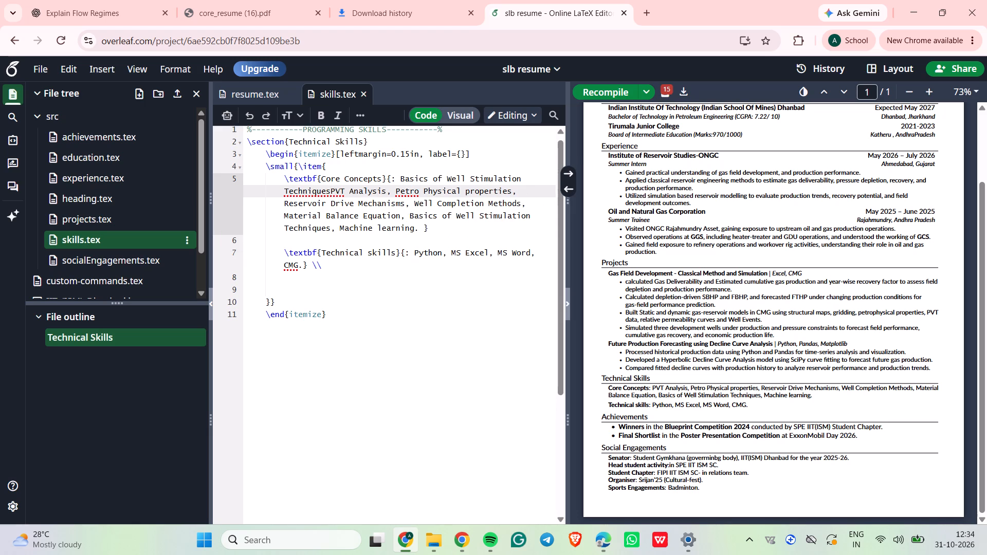
pyautogui.write(',')
pyautogui.press('space')
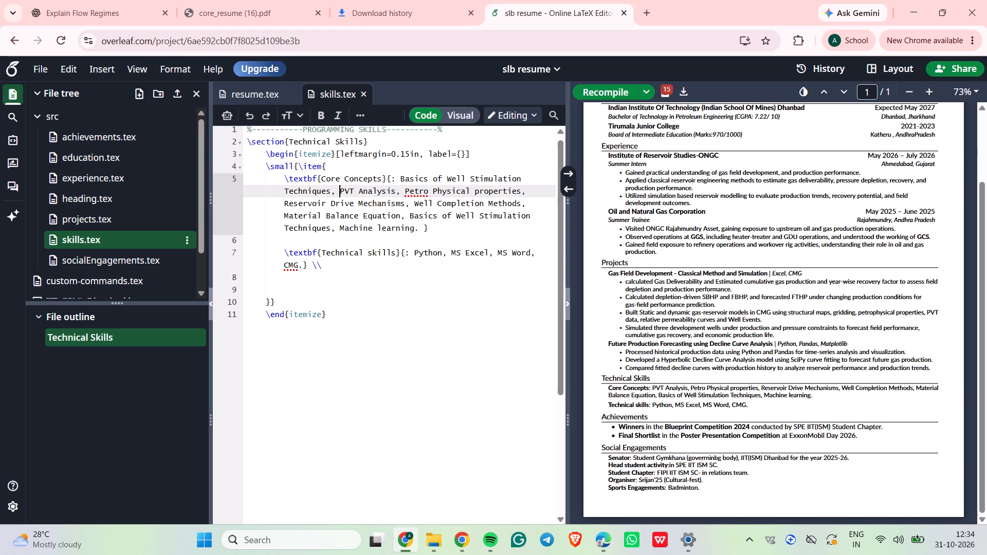
# Copy "Well Completion Methods" into the Core Concepts list just before PVT Analysis, with single spacing and a comma after it.
pyautogui.moveTo(411, 204); pyautogui.dragTo(516, 214)
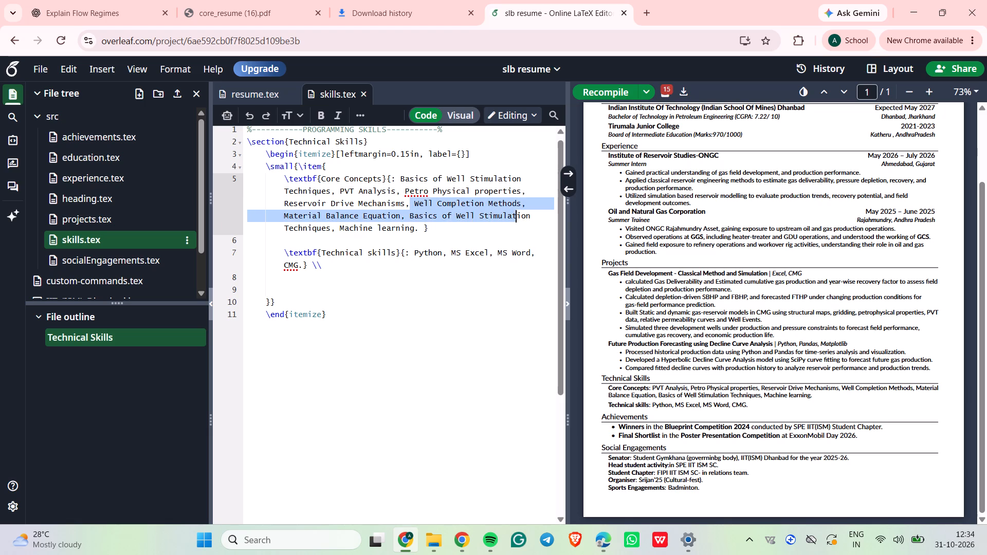
pyautogui.moveTo(516, 214); pyautogui.dragTo(520, 205)
pyautogui.hotkey('ctrl', 'c')
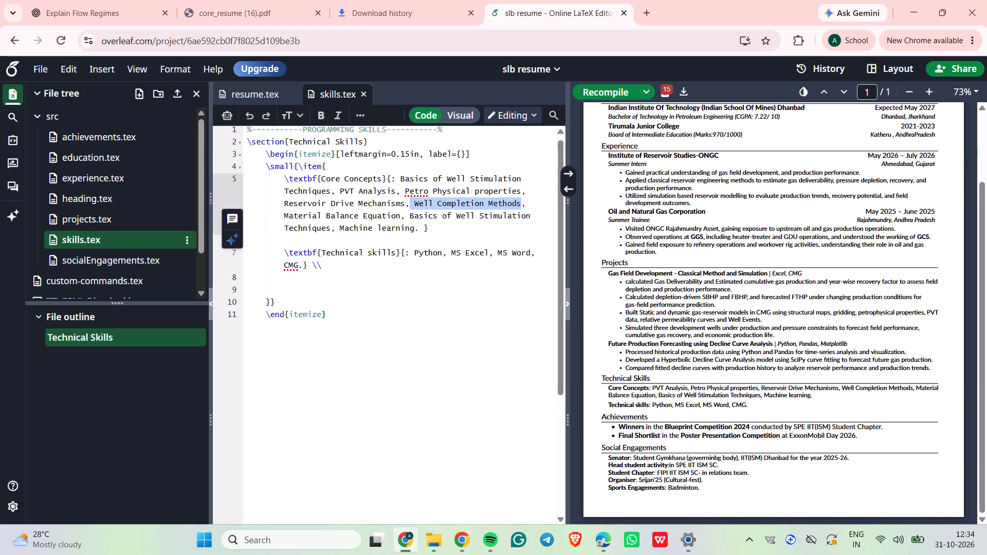
pyautogui.click(336, 194)
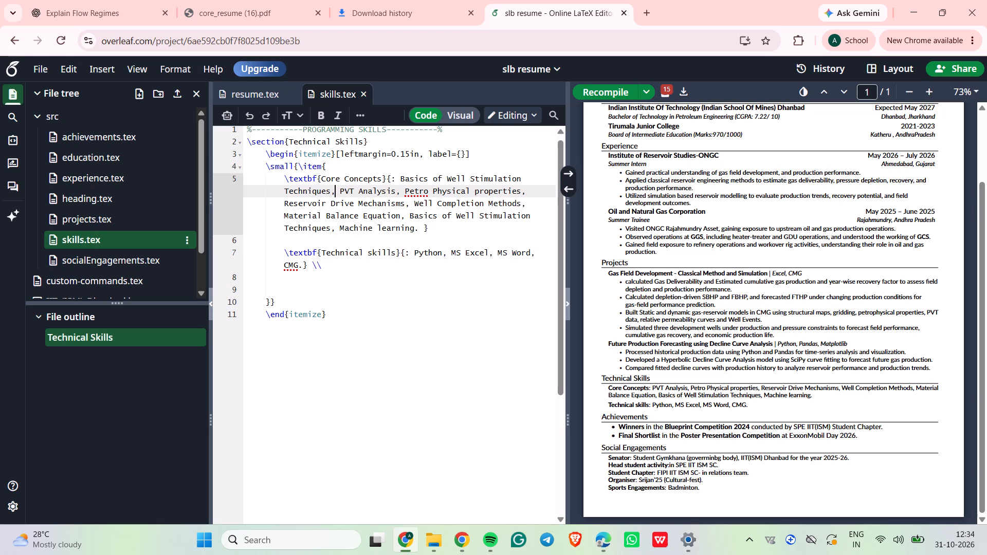
pyautogui.press('space')
pyautogui.hotkey('ctrl', 'v')
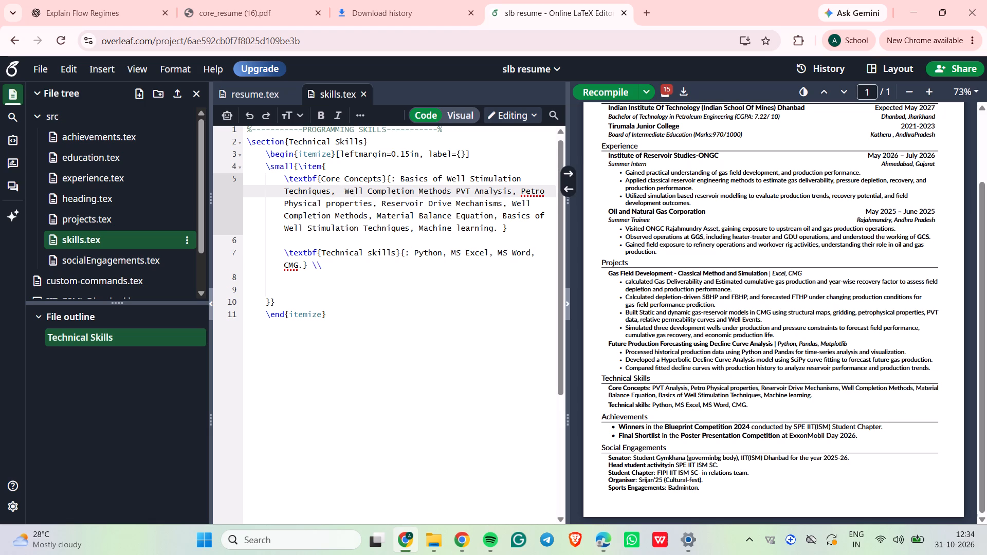
pyautogui.press('Left')
pyautogui.press('Left')
pyautogui.press('Left')
pyautogui.press('Left')
pyautogui.press('Left')
pyautogui.press('Left')
pyautogui.press('Left')
pyautogui.press('Left')
pyautogui.press('Left')
pyautogui.press('Left')
pyautogui.press('Left')
pyautogui.press('Left')
pyautogui.press('Left')
pyautogui.press('Left')
pyautogui.press('Left')
pyautogui.press('Left')
pyautogui.press('Left')
pyautogui.press('Left')
pyautogui.press('Left')
pyautogui.press('Left')
pyautogui.press('Left')
pyautogui.press('BackSpace')
pyautogui.press('Right')
pyautogui.press('Right')
pyautogui.press('Right')
pyautogui.press('Right')
pyautogui.press('Right')
pyautogui.press('Right')
pyautogui.press('Right')
pyautogui.press('Right')
pyautogui.press('Right')
pyautogui.press('Right')
pyautogui.press('Right')
pyautogui.press('Right')
pyautogui.press('Right')
pyautogui.press('Right')
pyautogui.press('Right')
pyautogui.press('Right')
pyautogui.press('Right')
pyautogui.press('Right')
pyautogui.press('Right')
pyautogui.press('Right')
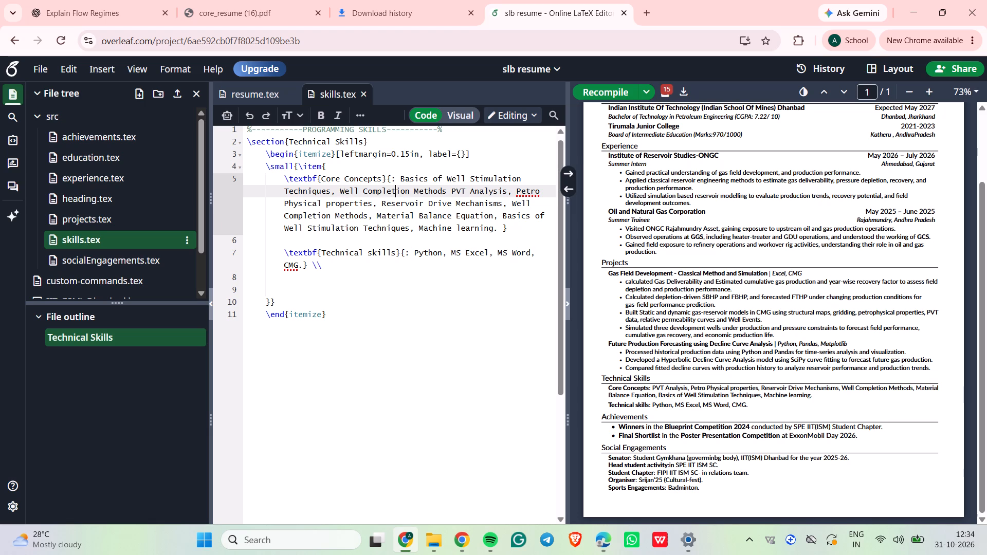
pyautogui.press('Right')
pyautogui.press('Right')
pyautogui.press(',')
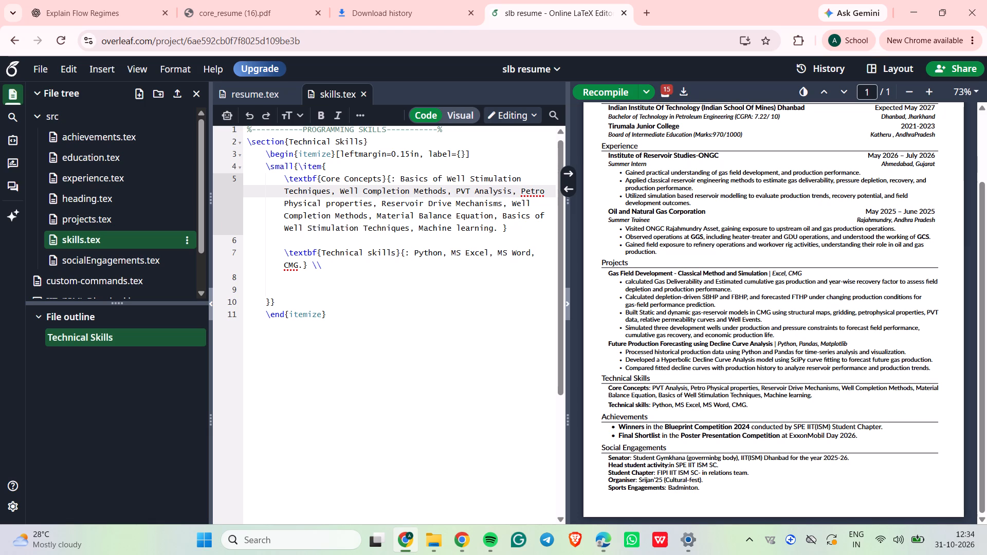
# Delete the original "Well Completion Methods," after Reservoir Drive Mechanisms, along with the extra space.
pyautogui.moveTo(511, 200); pyautogui.dragTo(413, 214)
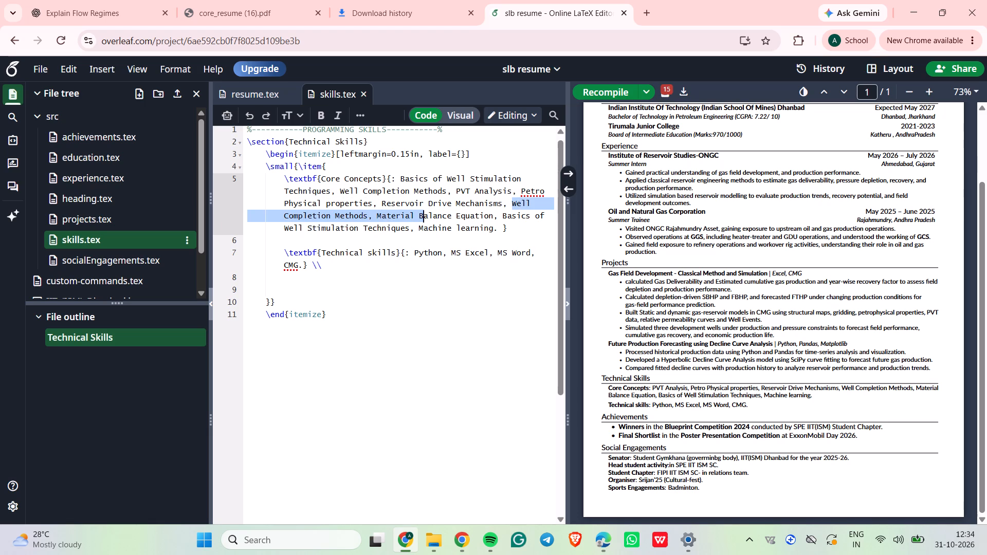
pyautogui.moveTo(413, 214); pyautogui.dragTo(375, 212)
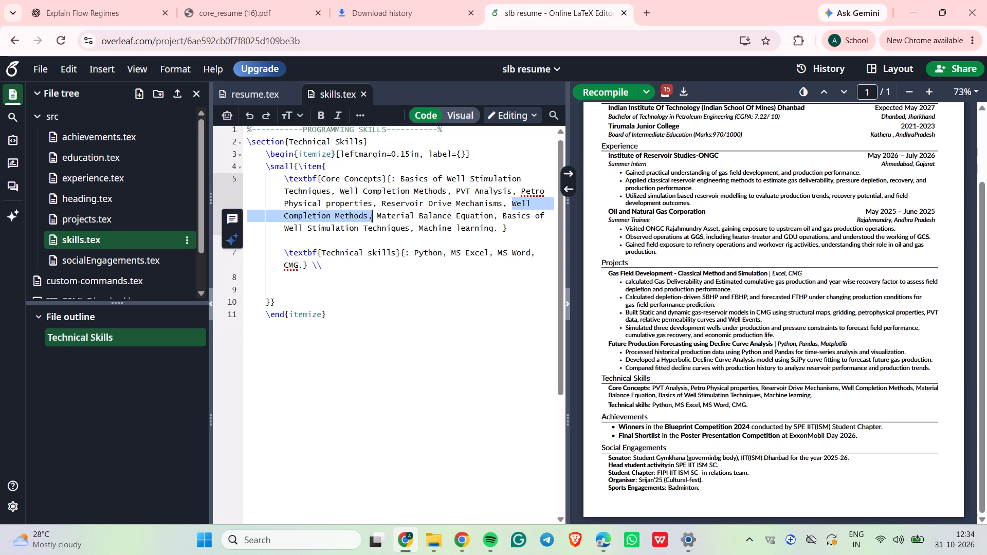
pyautogui.press('BackSpace')
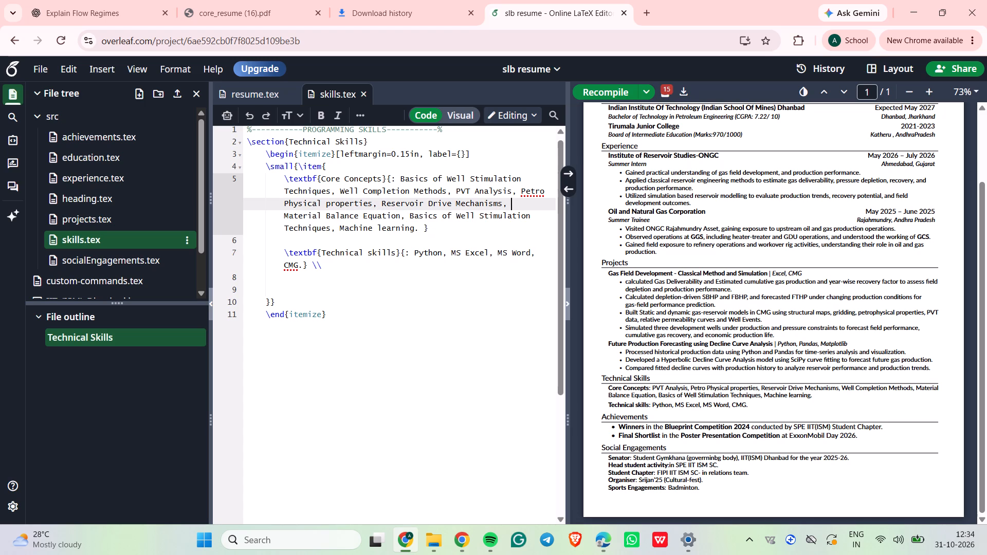
pyautogui.press('BackSpace')
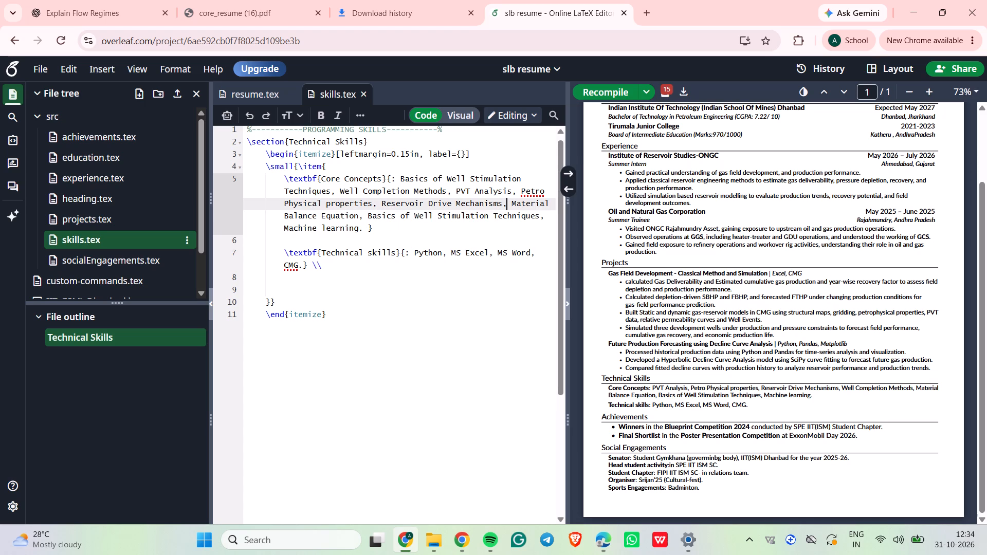
# Delete "Basics of Well Stimulation Techniques, Machine learning" from the end of Core Concepts so the list ends with "Material Balance Equation.".
pyautogui.moveTo(367, 216); pyautogui.dragTo(477, 227)
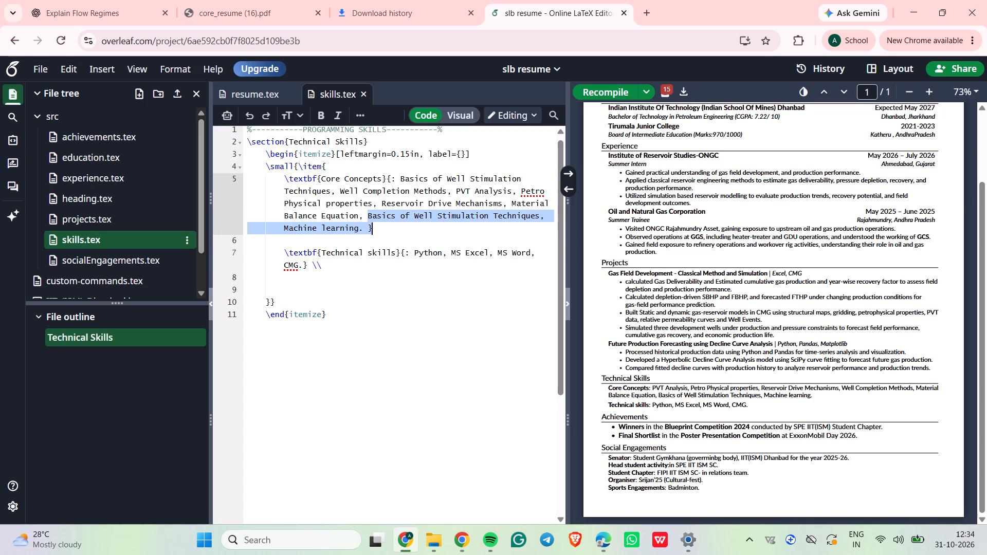
pyautogui.moveTo(477, 227); pyautogui.dragTo(541, 218)
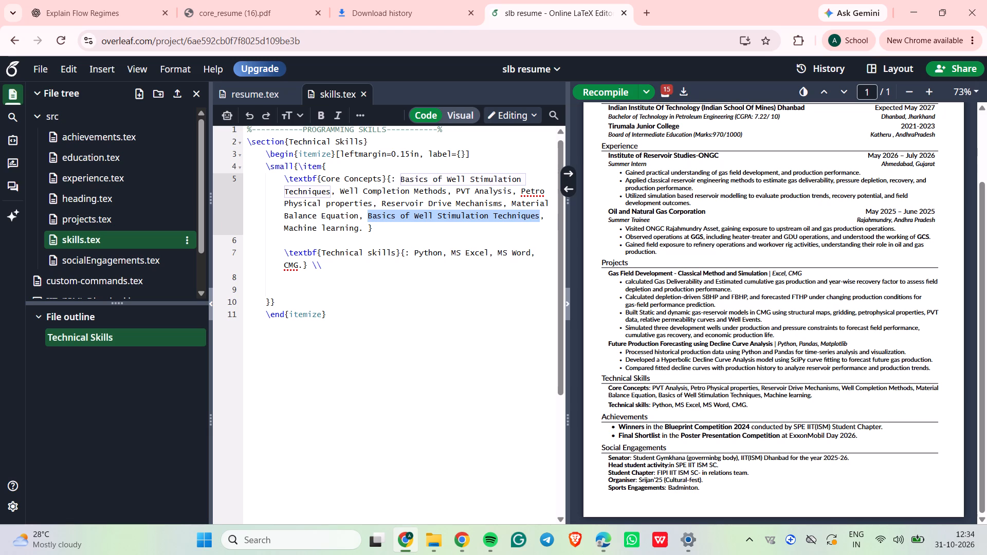
pyautogui.moveTo(541, 218); pyautogui.dragTo(360, 229)
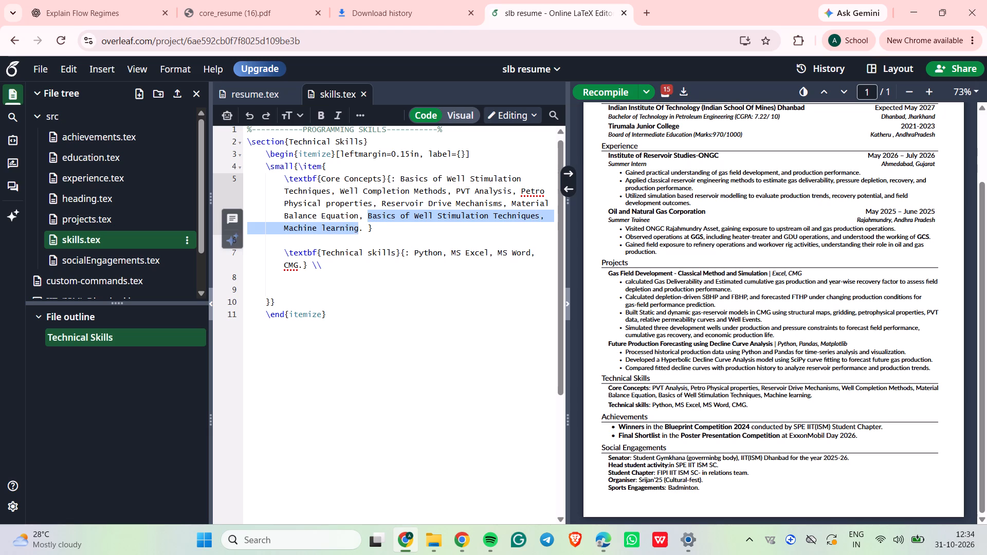
pyautogui.press('BackSpace')
pyautogui.press('\\')
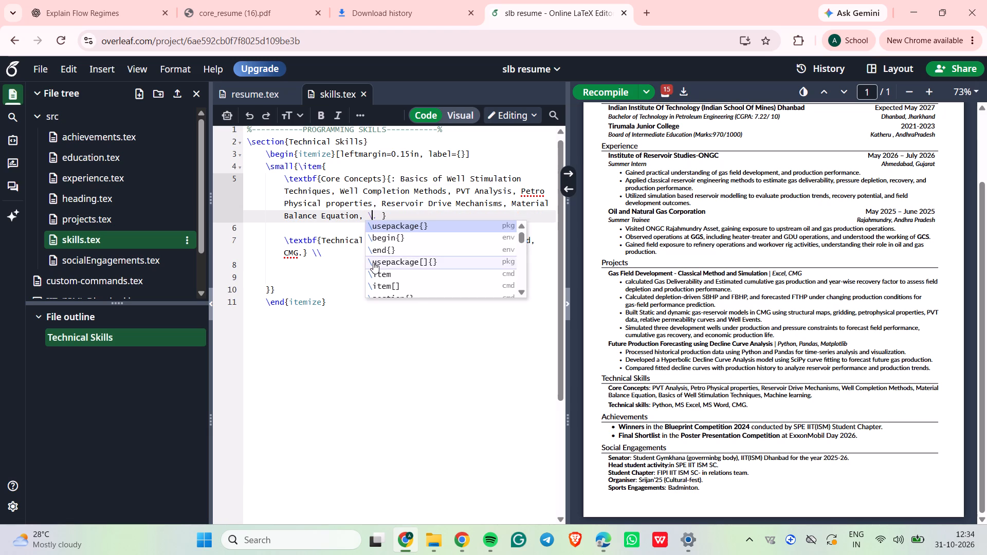
pyautogui.press('BackSpace')
pyautogui.press('BackSpace')
pyautogui.press('BackSpace')
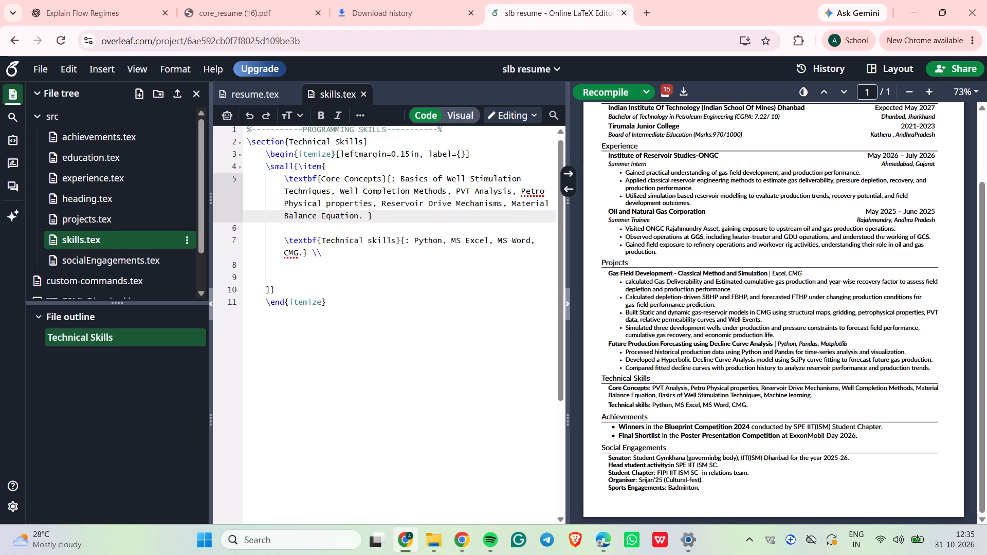
# Recompile the resume to update the PDF preview with the edited Core Concepts.
pyautogui.click(642, 85)
pyautogui.click(700, 116)
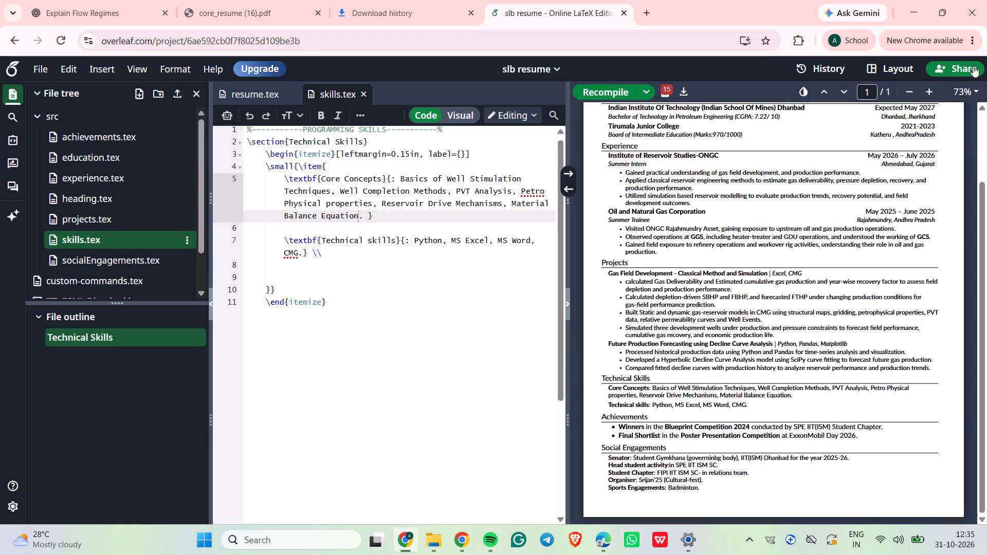
# Open a new browser window under the Chrome profile named "1".
pyautogui.click(976, 38)
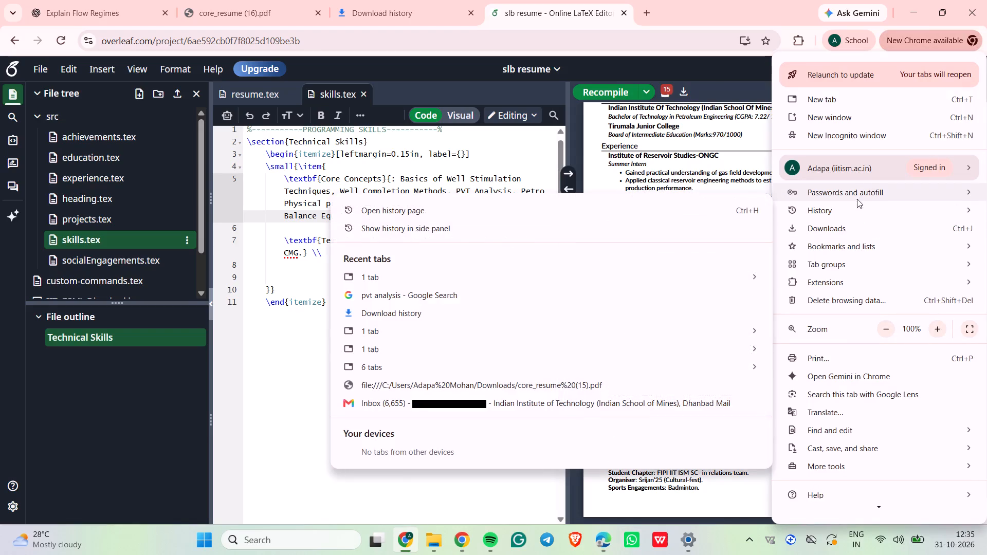
pyautogui.click(961, 158)
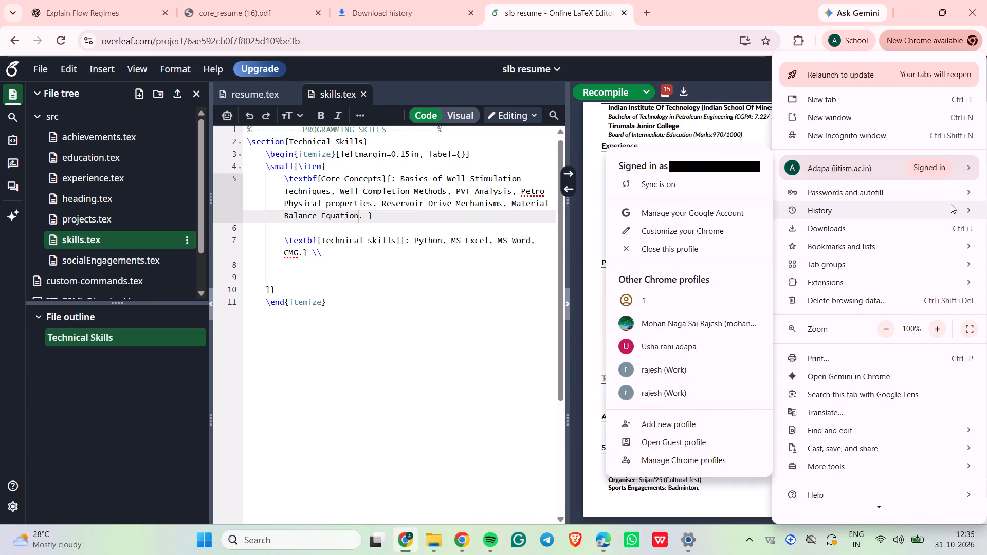
pyautogui.click(674, 306)
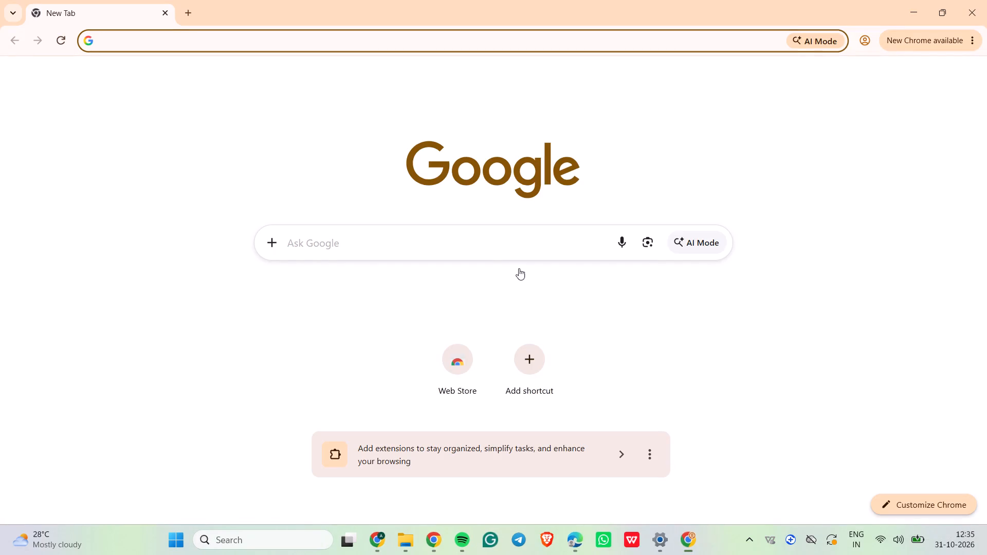
# Open the resume PDF downloaded on October 22, 2026 from this profile's download history and examine its sections from Education to Social Engagements.
pyautogui.write('superse')
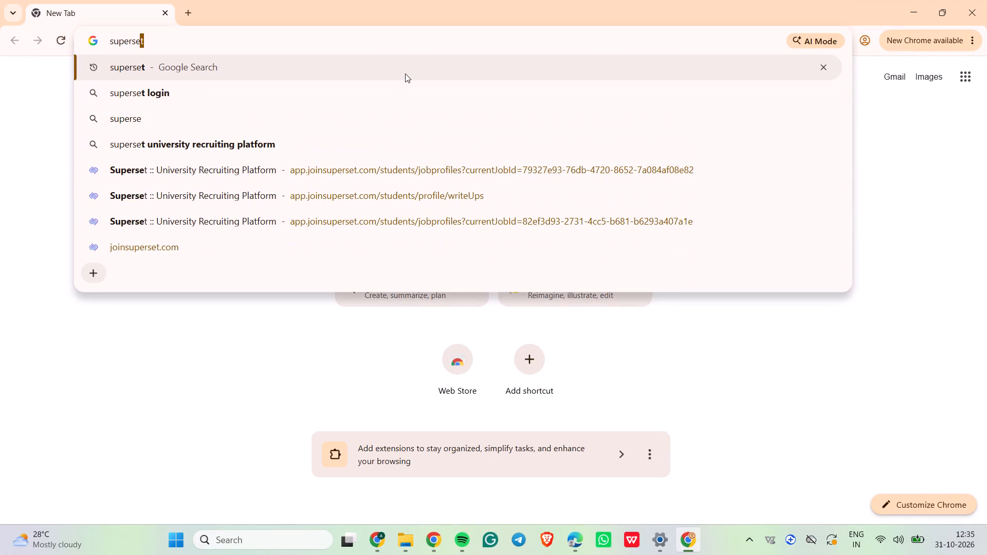
pyautogui.click(973, 41)
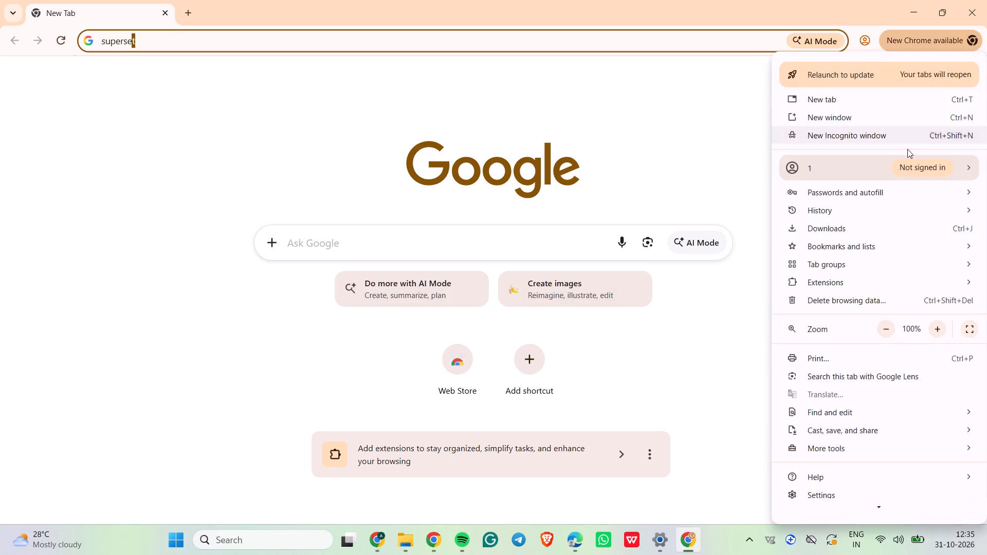
pyautogui.click(845, 229)
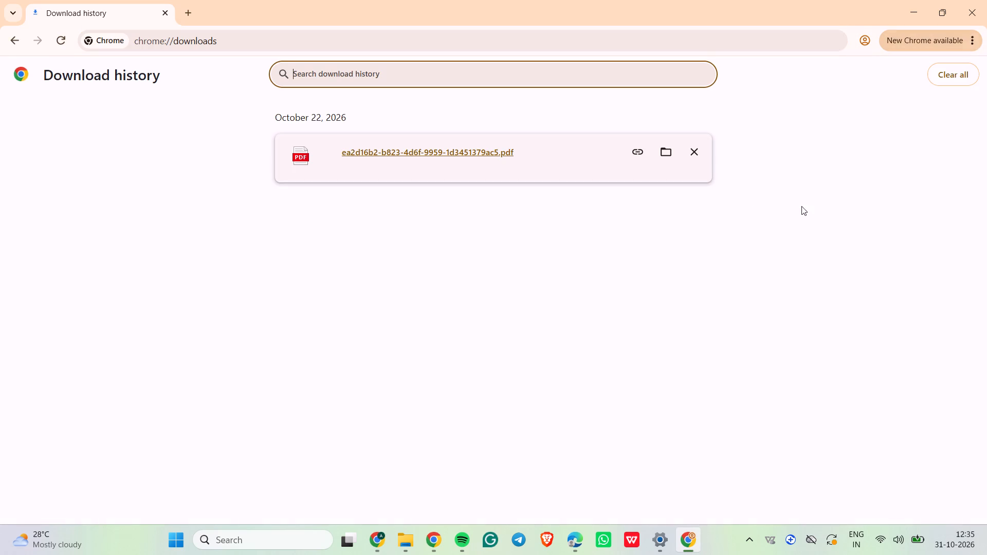
pyautogui.click(416, 149)
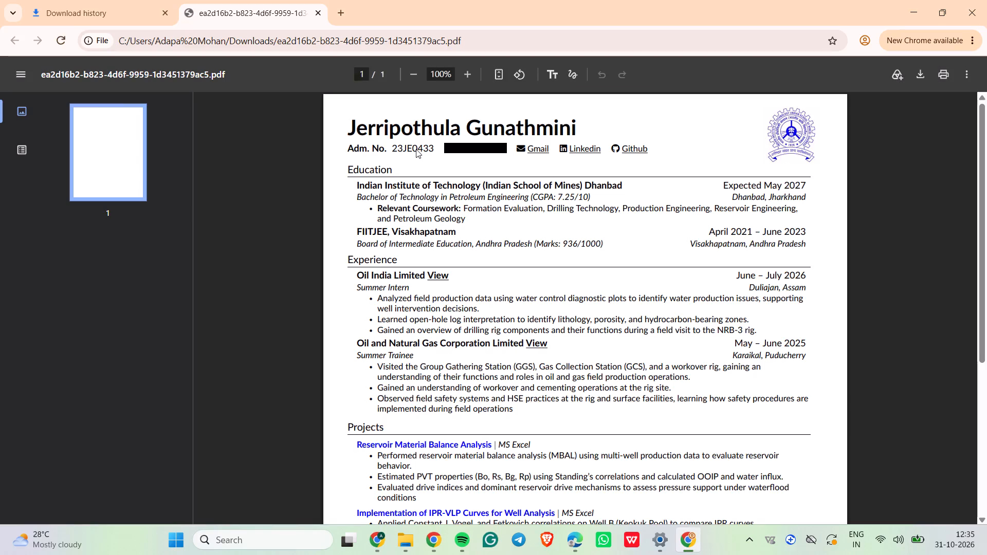
pyautogui.scroll(-2, 477, 260)
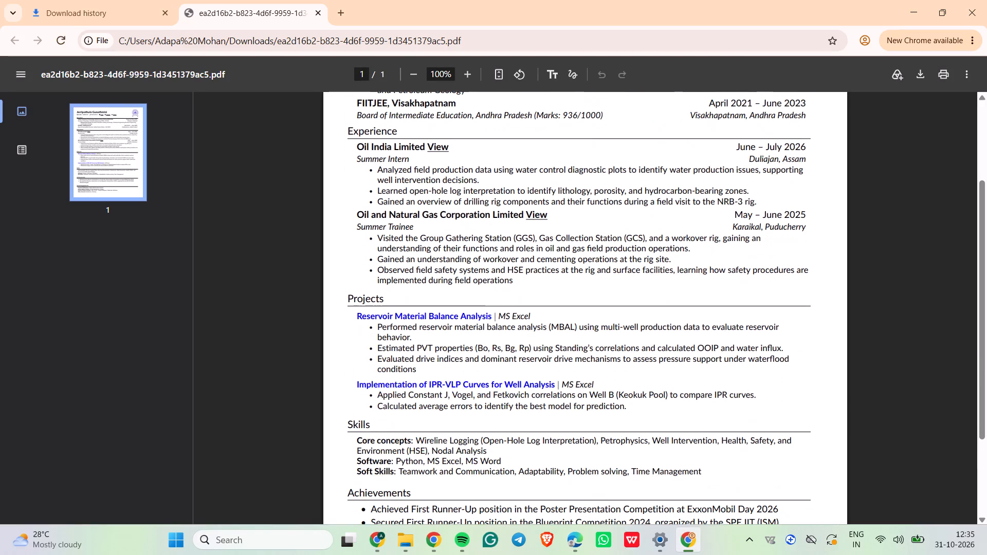
pyautogui.scroll(-2, 480, 261)
pyautogui.scroll(5, 481, 265)
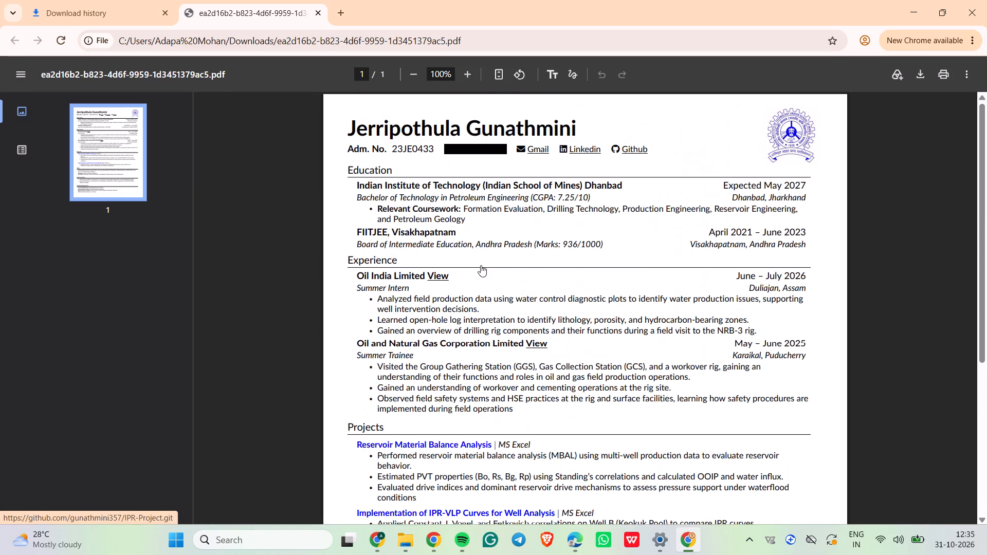
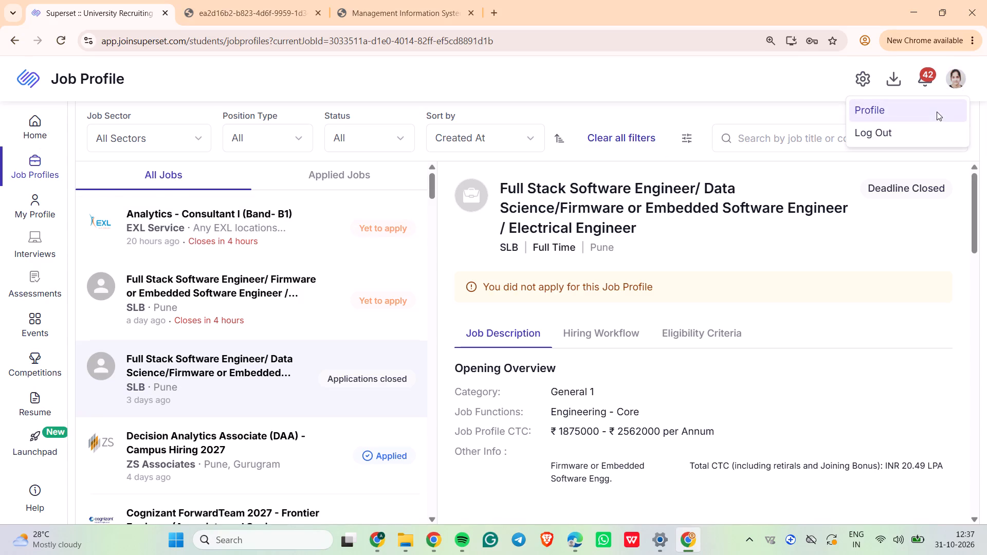
# Open the ExxonMobil resume saved in the Superset profile's Resume, Docs & Write-ups section and examine its experience, projects and skills.
pyautogui.click(937, 112)
pyautogui.scroll(-4, 177, 313)
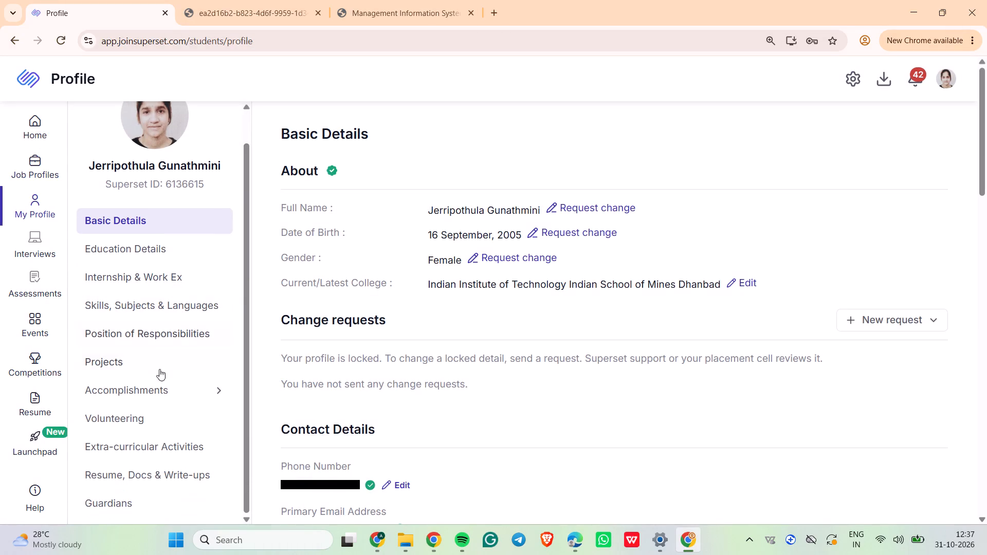
pyautogui.click(149, 480)
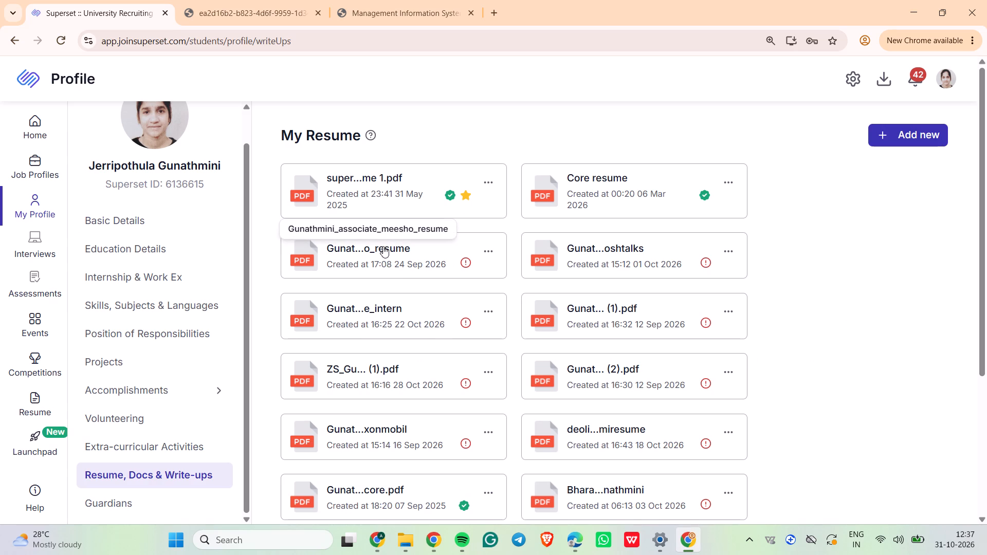
pyautogui.scroll(-2, 383, 247)
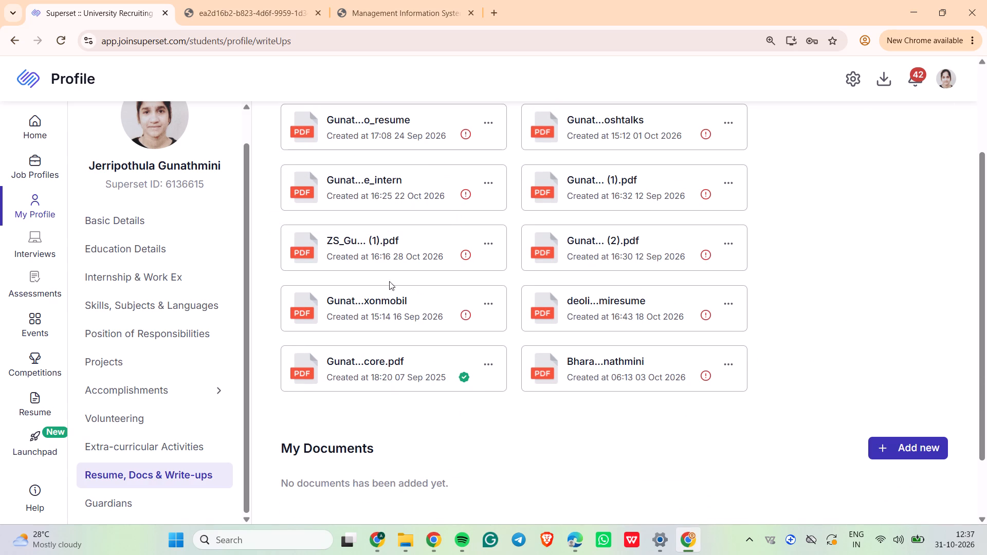
pyautogui.click(393, 303)
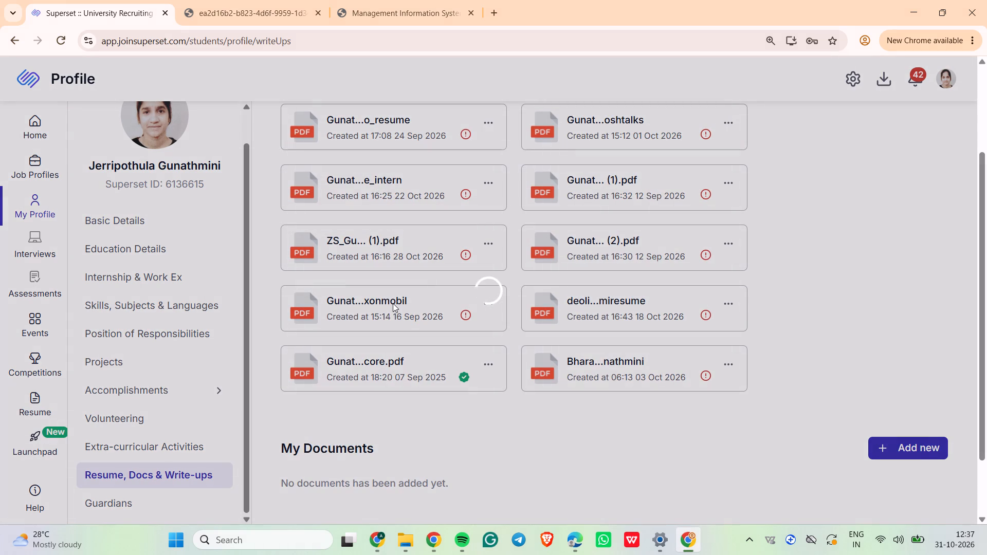
pyautogui.scroll(-2, 524, 279)
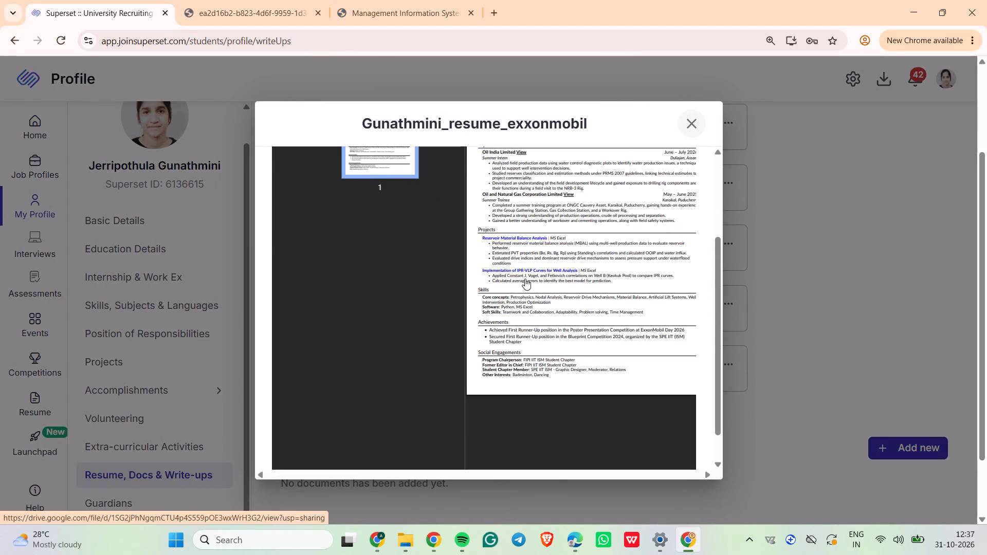
pyautogui.scroll(2, 537, 293)
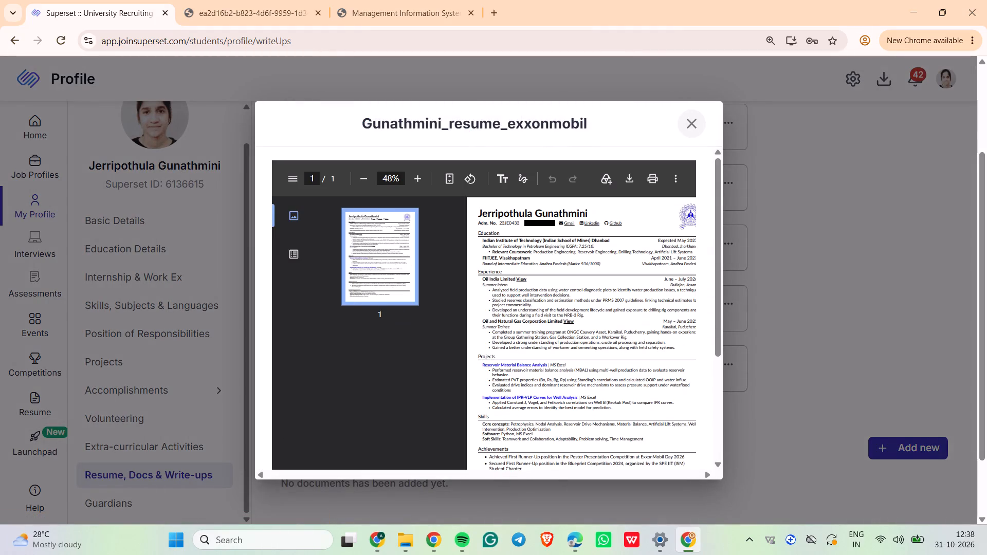
pyautogui.scroll(-1, 537, 293)
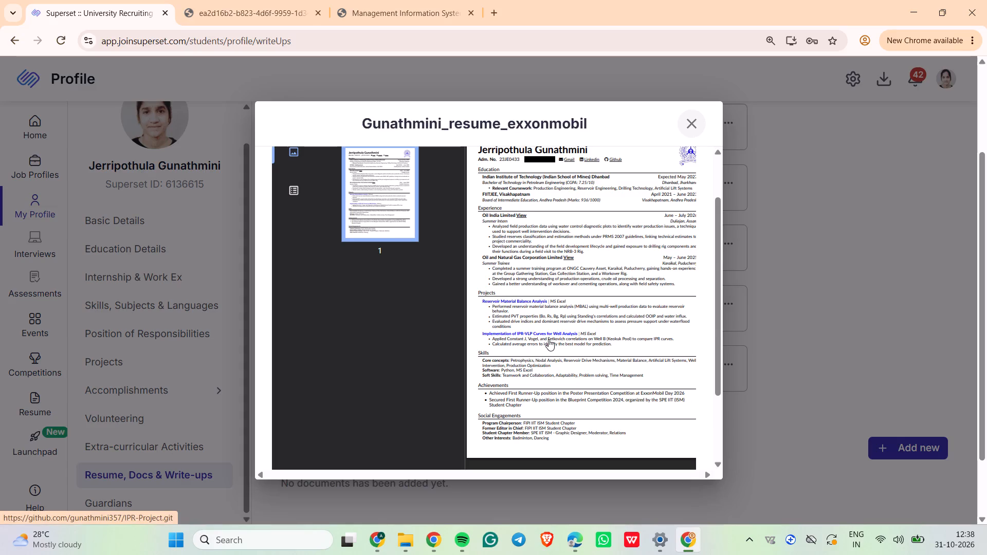
pyautogui.scroll(-1, 549, 339)
pyautogui.scroll(1, 549, 339)
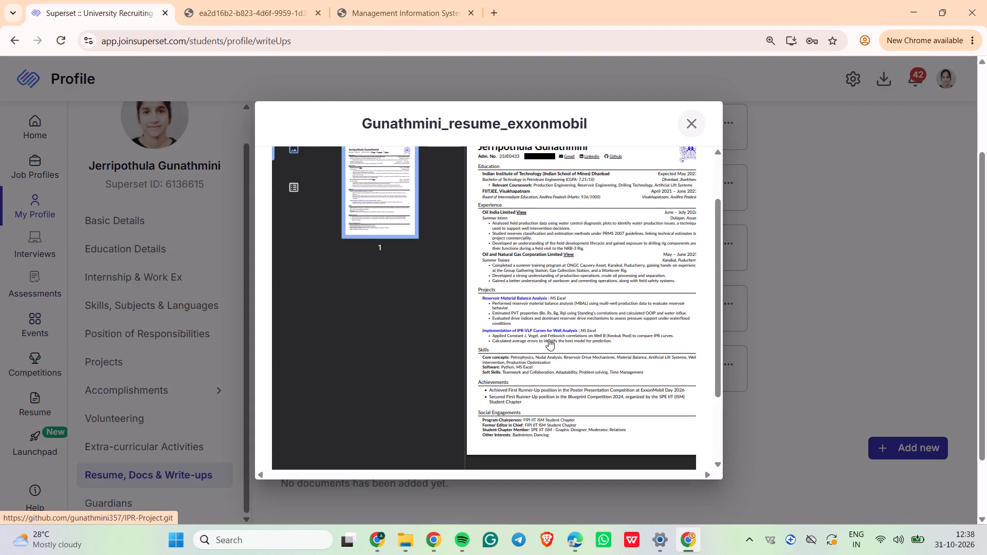
pyautogui.click(695, 121)
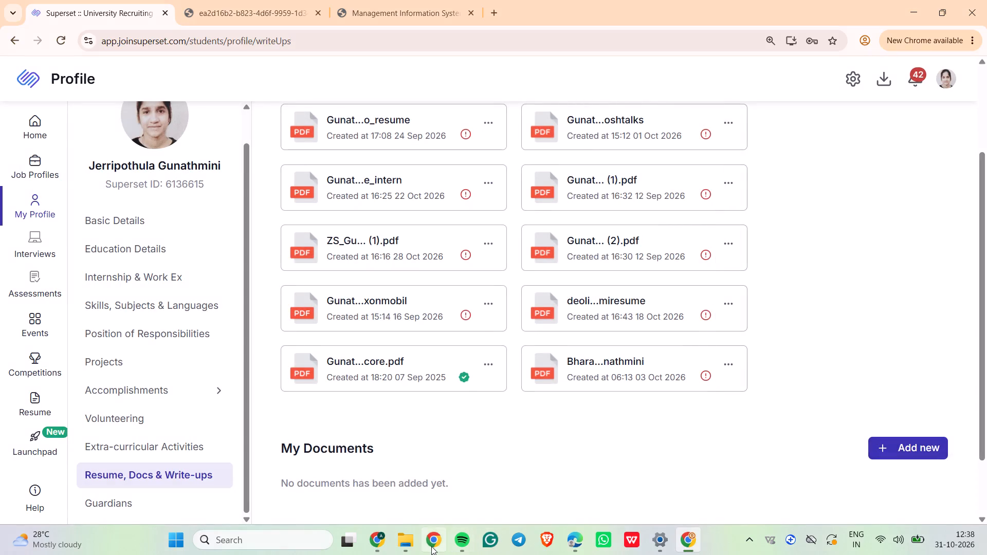
# In Overleaf's skills.tex, insert "Nodal Analysis," into Core Concepts between "Well Completion Methods," and "PVT Analysis.".
pyautogui.click(379, 539)
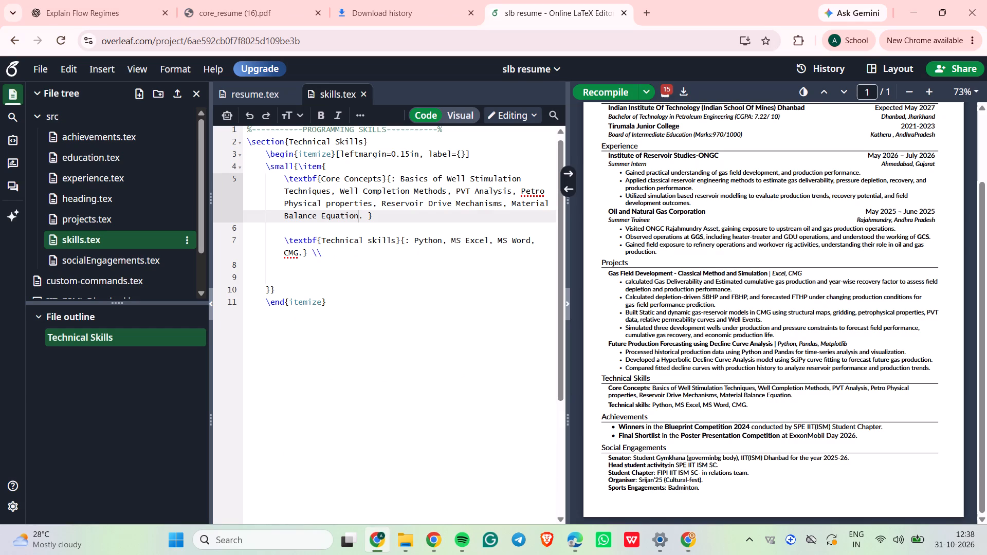
pyautogui.click(450, 192)
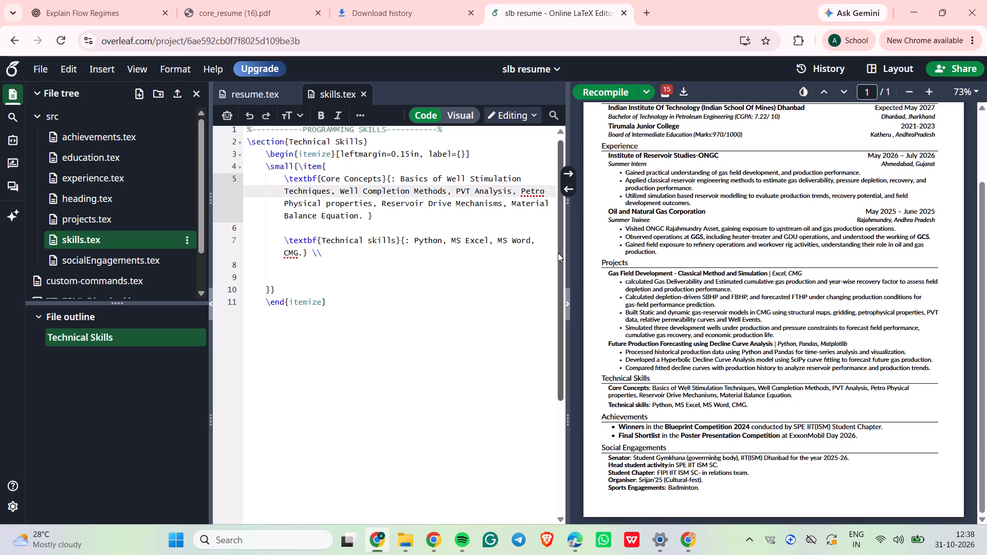
pyautogui.press('space')
pyautogui.write('Nodal Anala')
pyautogui.press('BackSpace')
pyautogui.write('ysis')
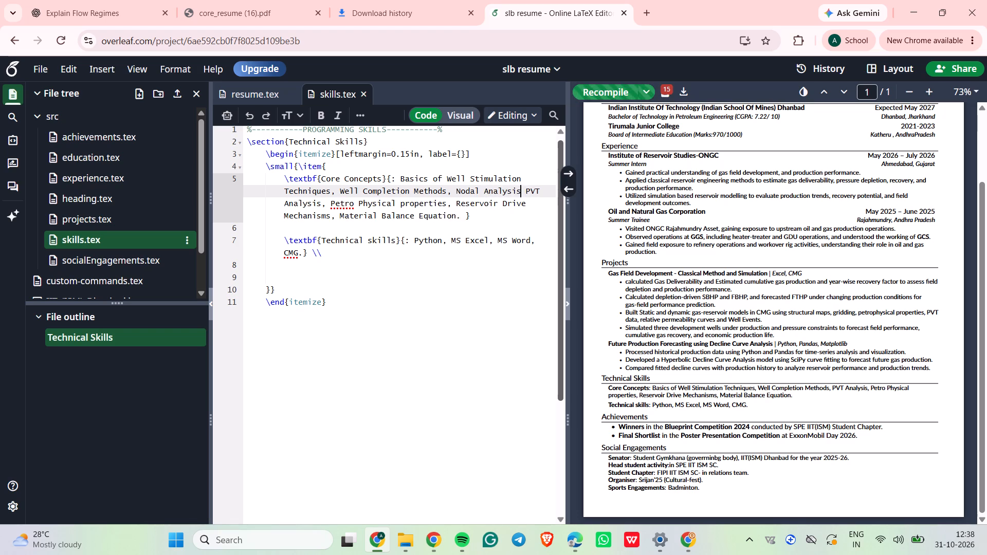
pyautogui.press(',')
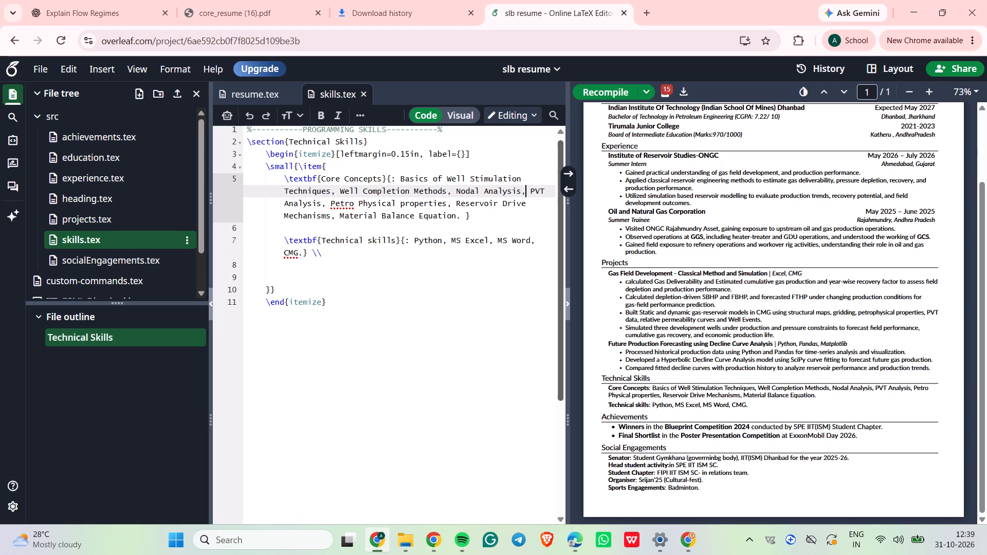
# Examine the downloaded reference resume PDF again, as well as the wireline intern resume saved in the Superset profile.
pyautogui.click(685, 542)
pyautogui.click(262, 0)
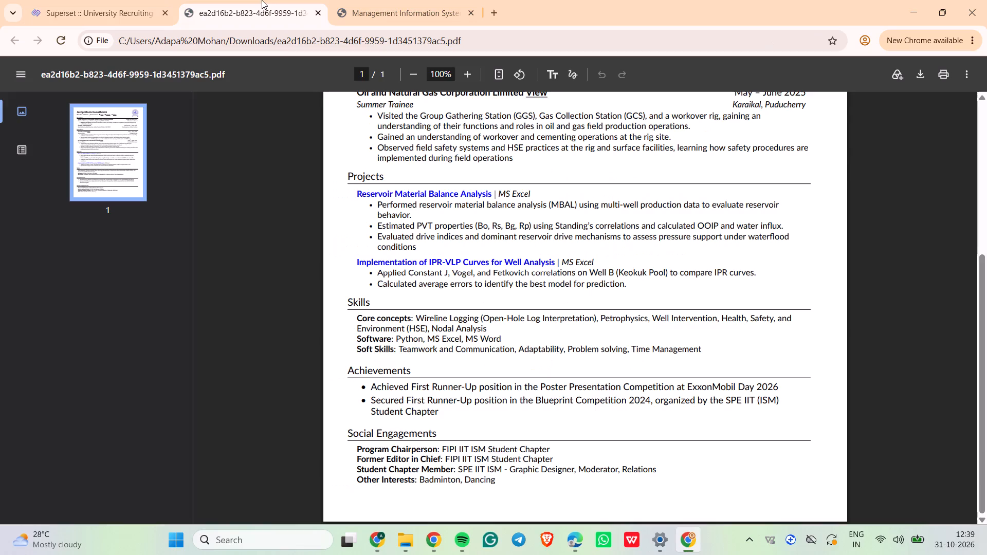
pyautogui.scroll(4, 422, 202)
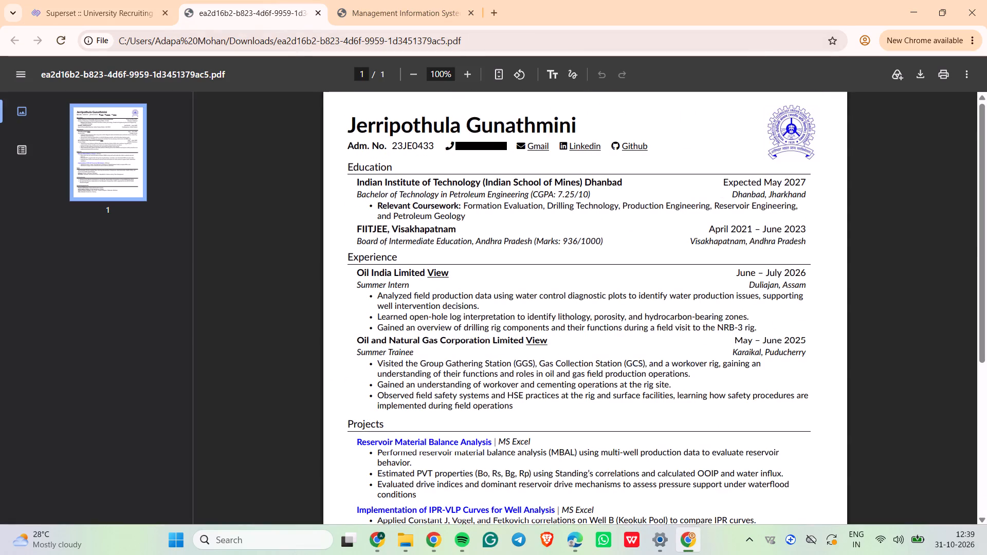
pyautogui.scroll(-4, 422, 202)
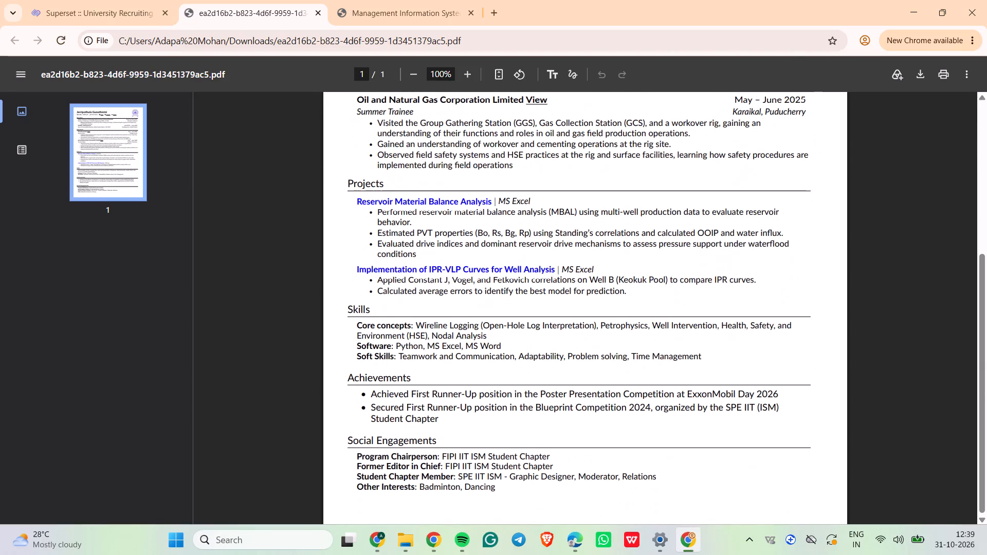
pyautogui.scroll(-1, 422, 202)
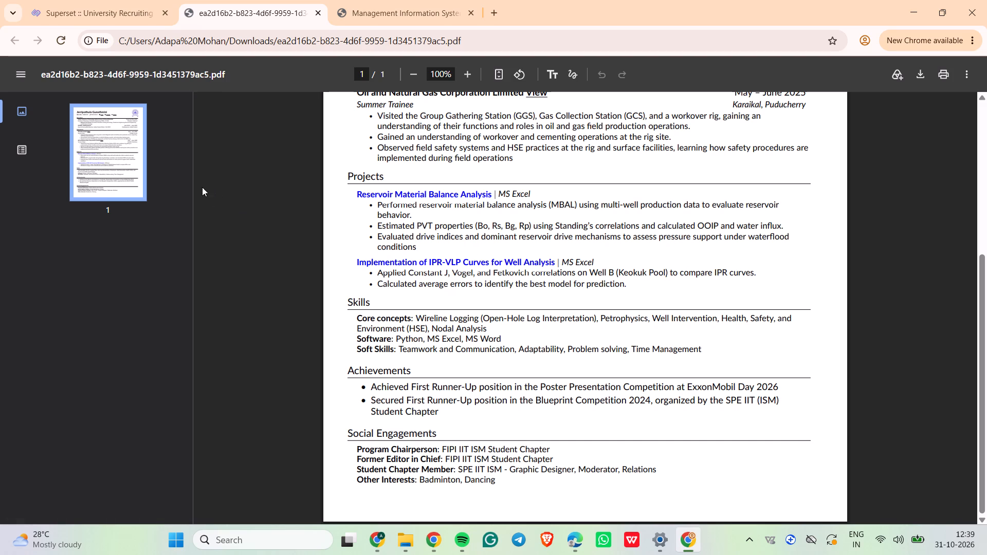
pyautogui.click(133, 0)
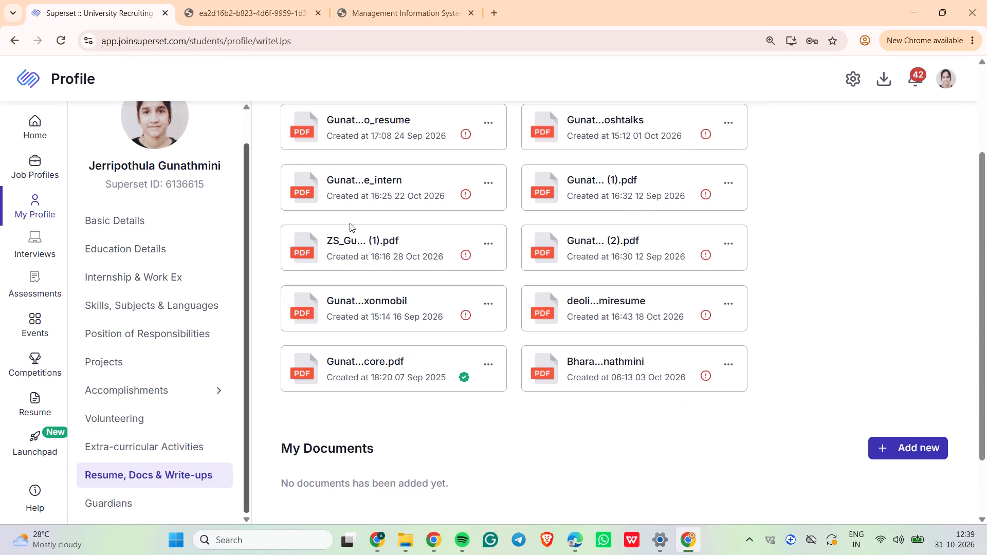
pyautogui.click(360, 178)
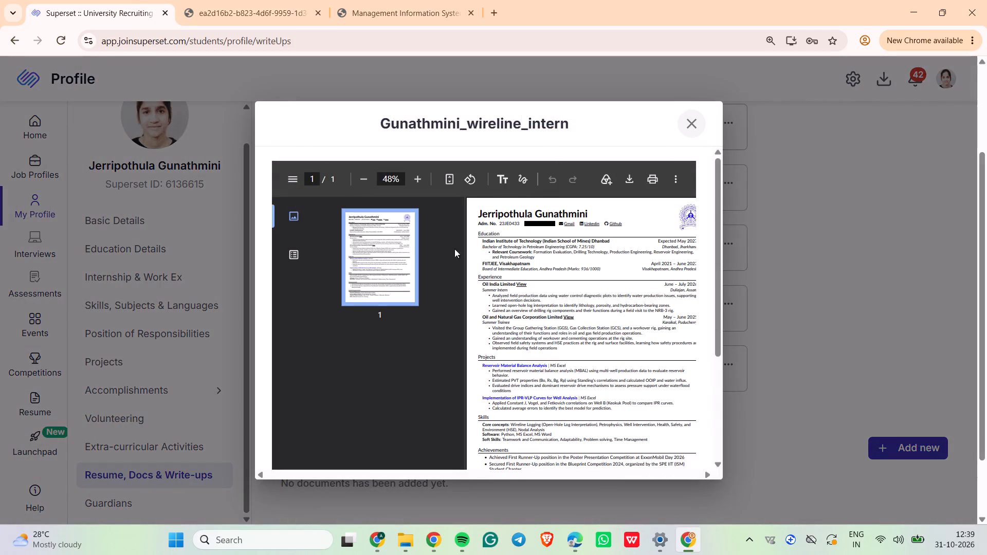
pyautogui.scroll(-2, 535, 269)
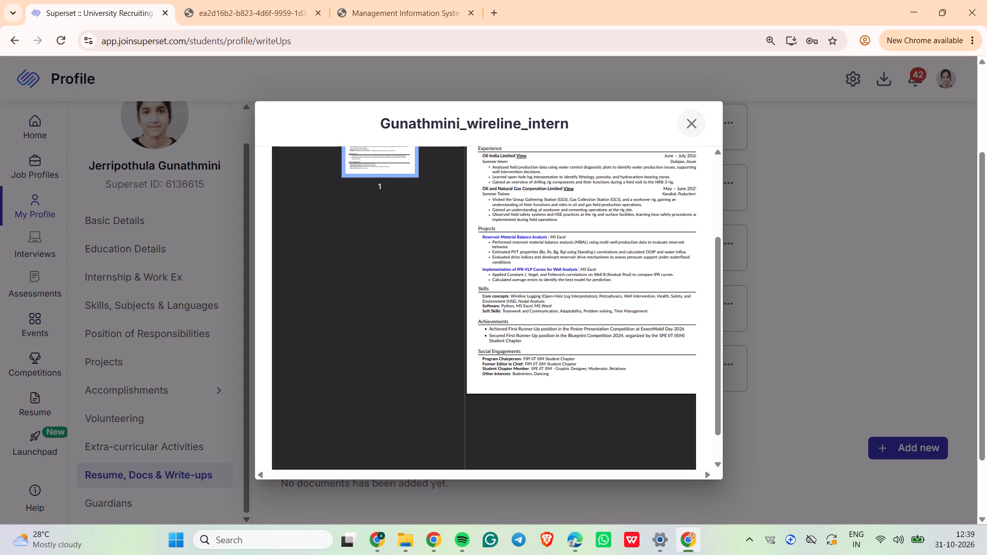
pyautogui.click(685, 129)
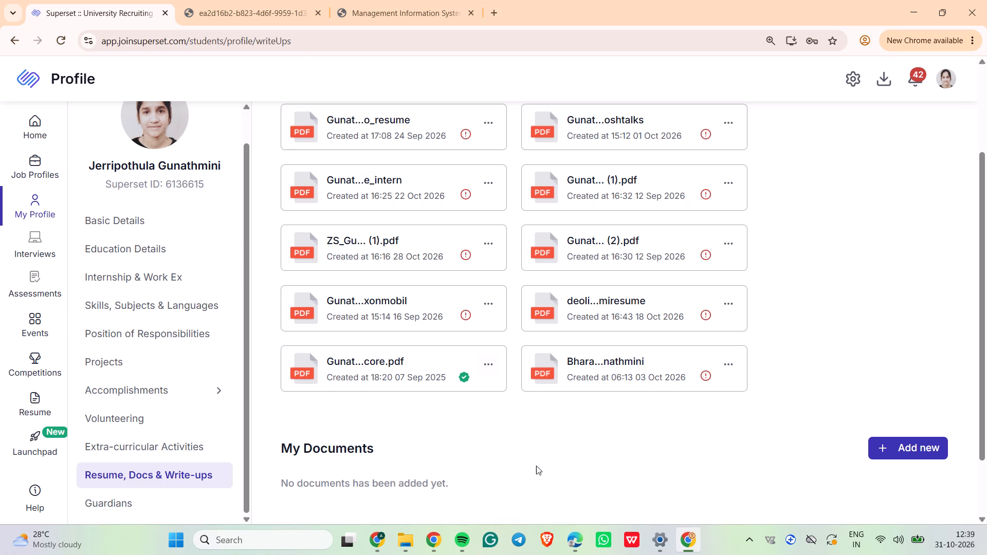
# Read through the original core_resume (16).pdf from Education to Social Engagements, including its Core Concepts list.
pyautogui.click(382, 547)
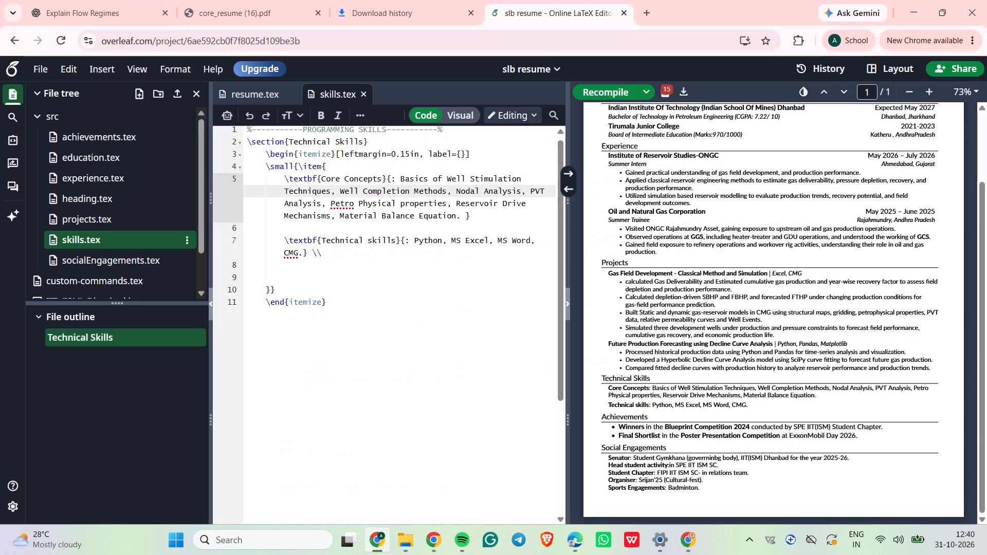
pyautogui.click(208, 0)
pyautogui.scroll(4, 435, 319)
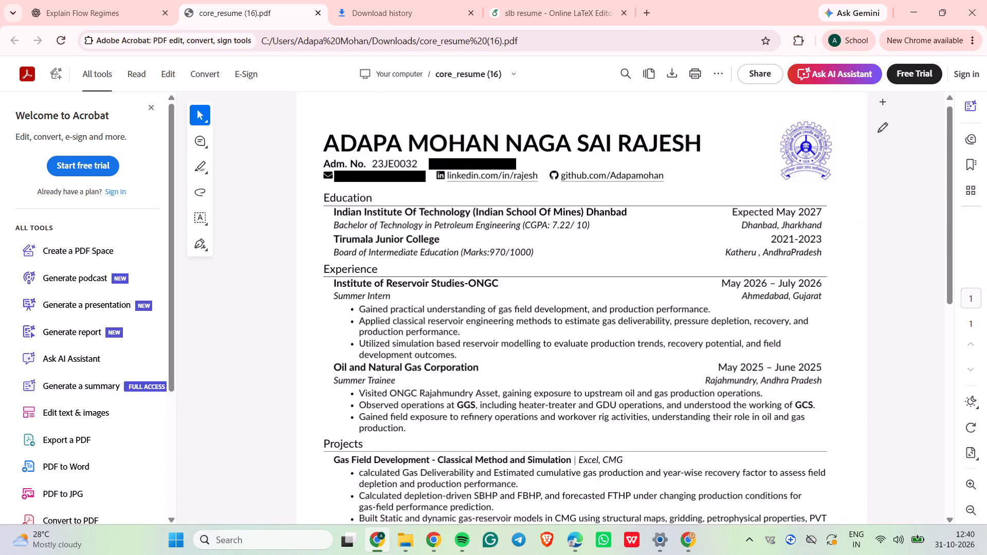
pyautogui.scroll(3, 435, 319)
pyautogui.scroll(-4, 435, 319)
pyautogui.keyDown('ctrl'); pyautogui.scroll(-1, 438, 320); pyautogui.keyUp('ctrl')
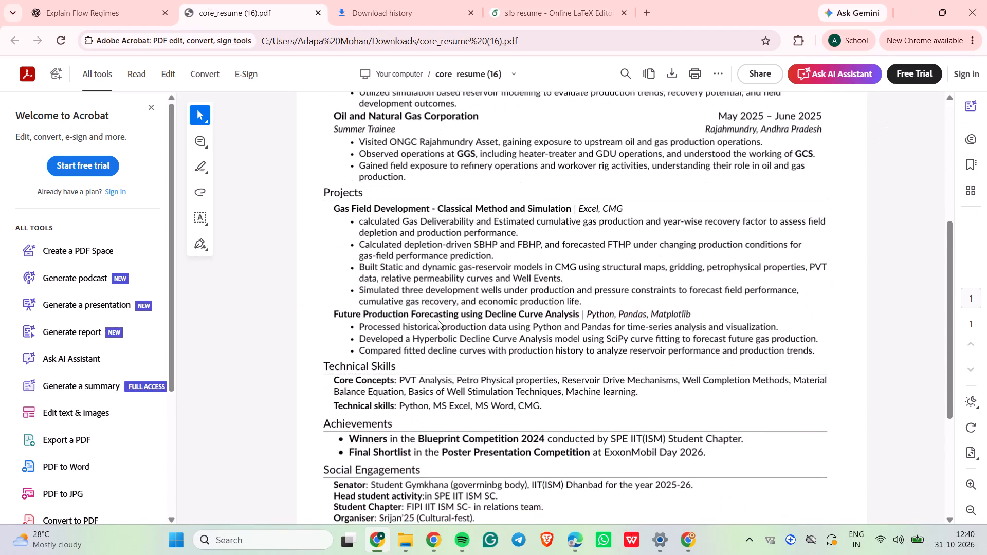
pyautogui.keyDown('ctrl'); pyautogui.scroll(-2, 438, 320); pyautogui.keyUp('ctrl')
pyautogui.keyDown('ctrl'); pyautogui.scroll(-1, 480, 321); pyautogui.keyUp('ctrl')
pyautogui.scroll(3, 528, 271)
pyautogui.scroll(-4, 527, 270)
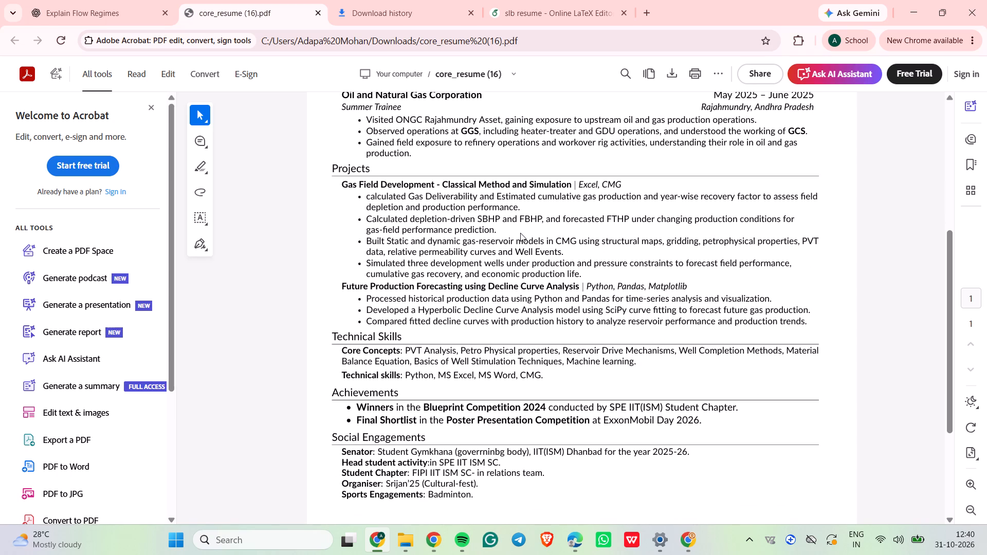
# Return to the slb resume project in Overleaf and review the compiled PDF from the header to Social Engagements.
pyautogui.click(561, 0)
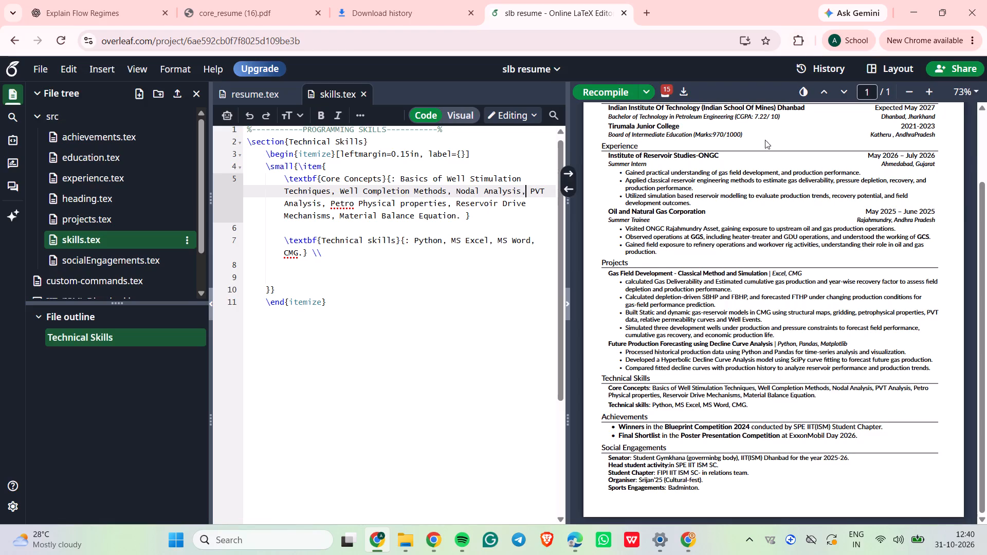
pyautogui.scroll(3, 748, 188)
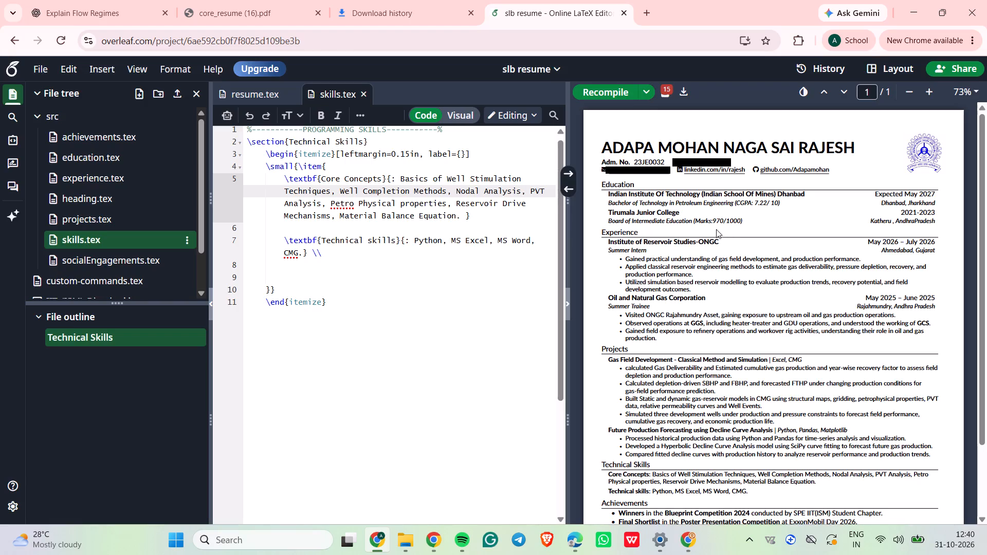
pyautogui.scroll(-3, 716, 229)
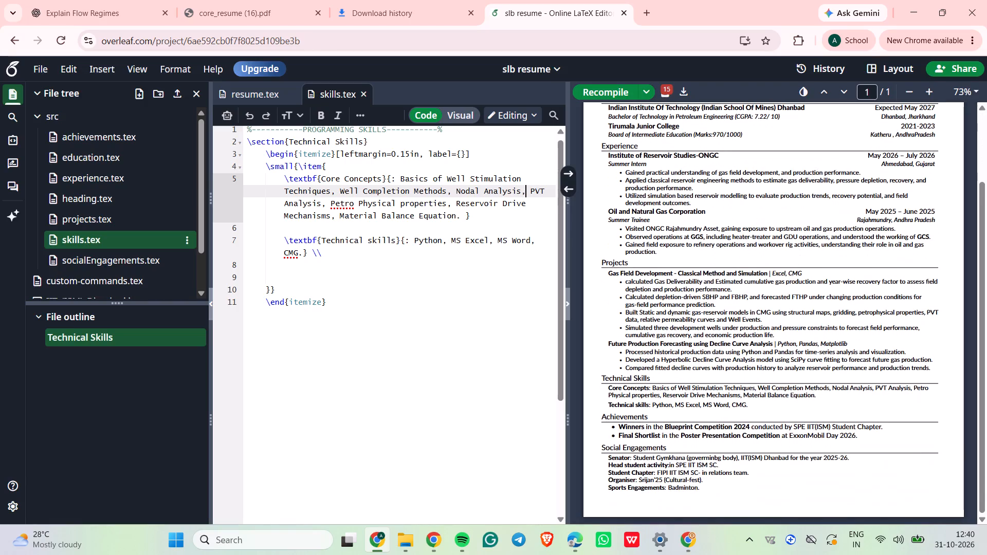
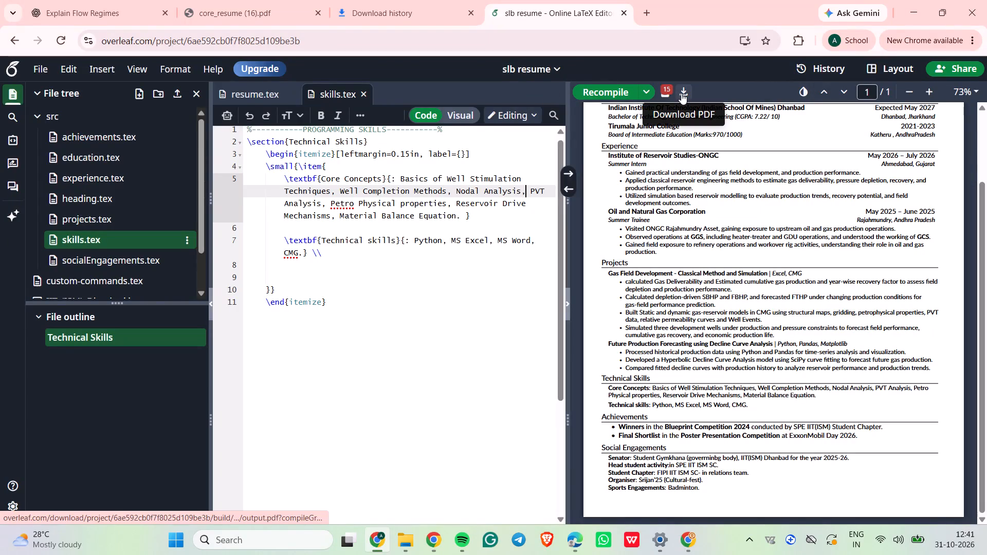
# Compare the compiled slb resume PDF with the original core_resume (16).pdf, returning to the Overleaf project.
pyautogui.scroll(1, 673, 178)
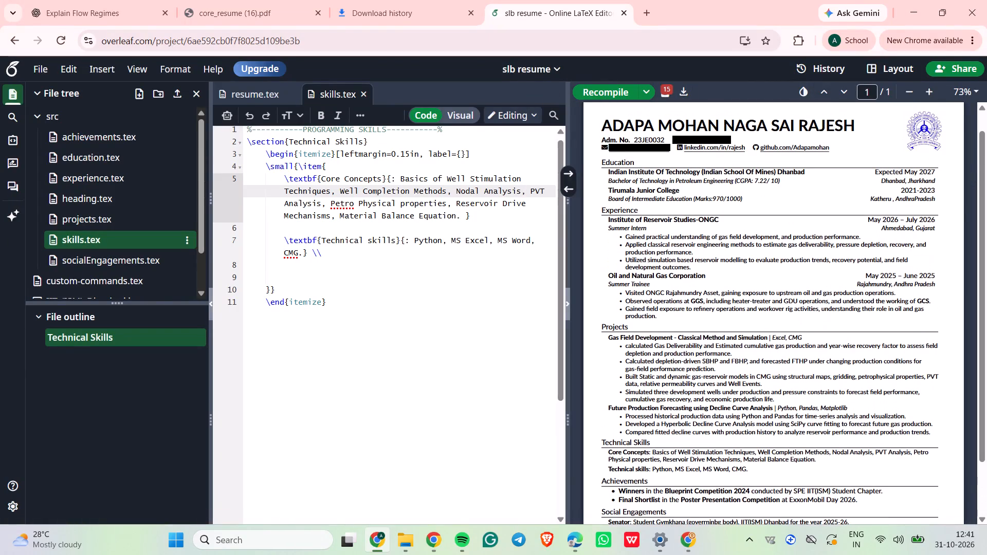
pyautogui.scroll(-1, 664, 174)
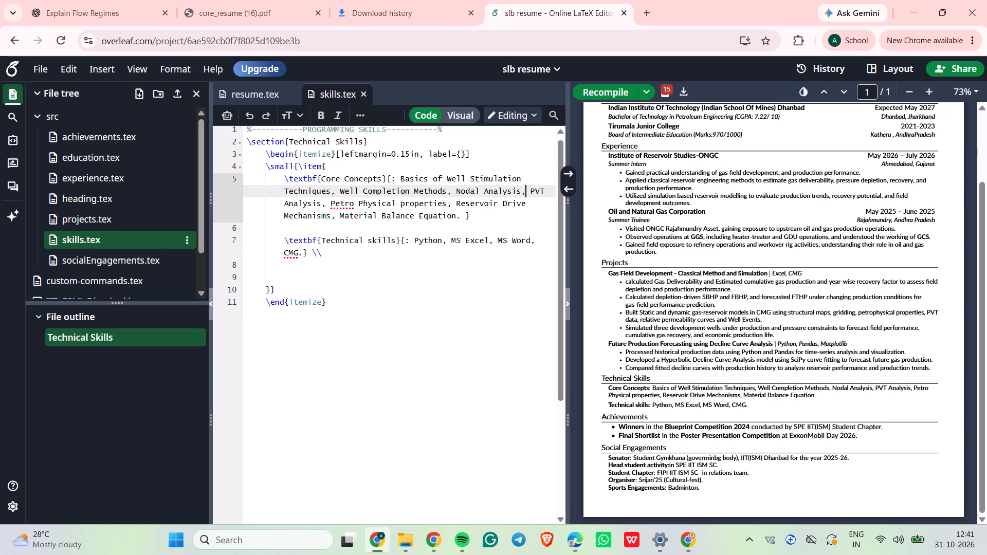
pyautogui.click(265, 0)
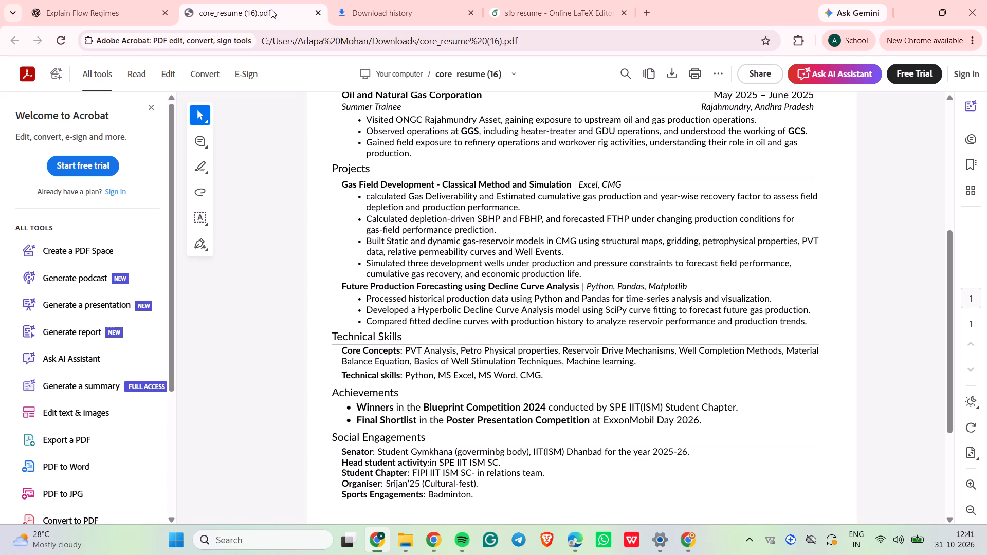
pyautogui.scroll(1, 388, 186)
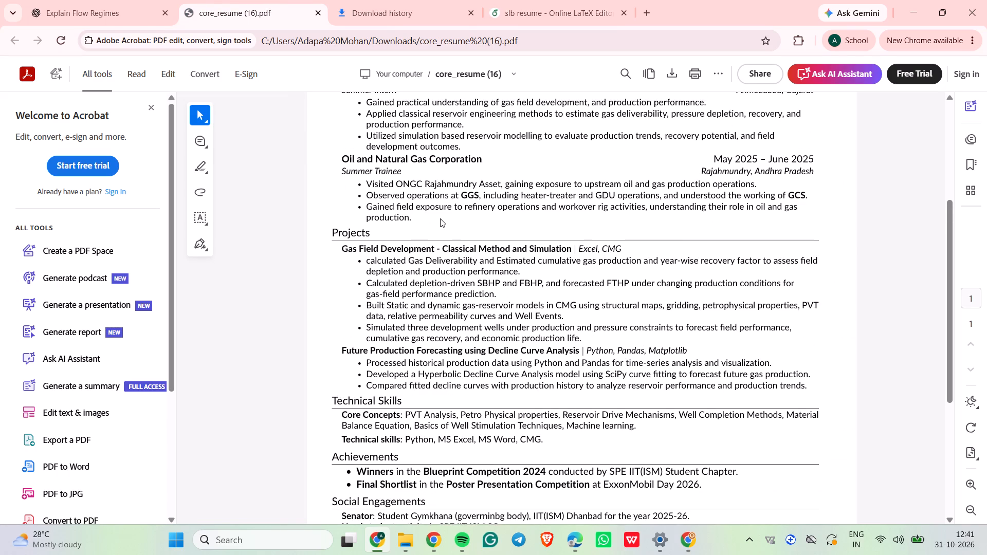
pyautogui.click(555, 0)
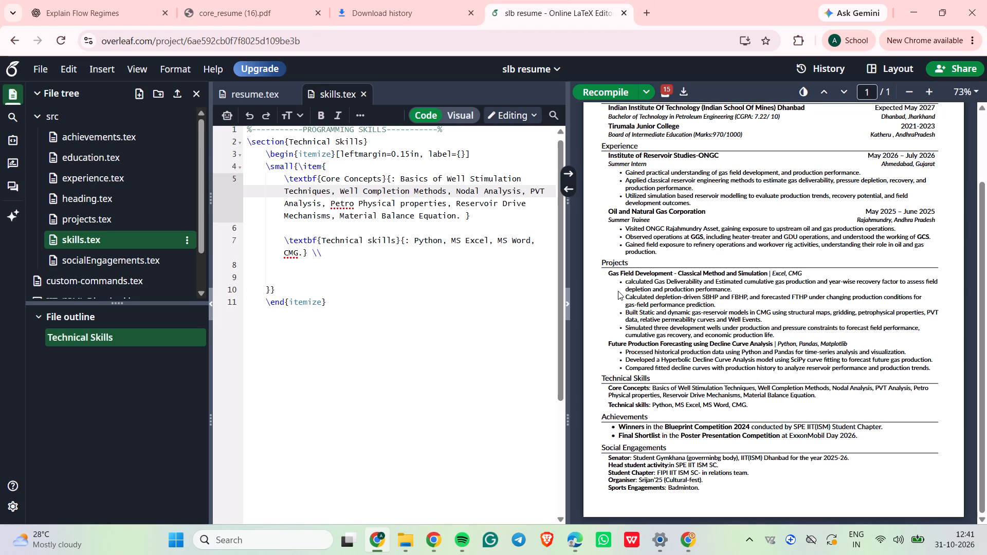
# In experience.tex, remove the \textbf bold formatting from "GGS" in the Oil and Natural Gas Corporation entry.
pyautogui.click(126, 174)
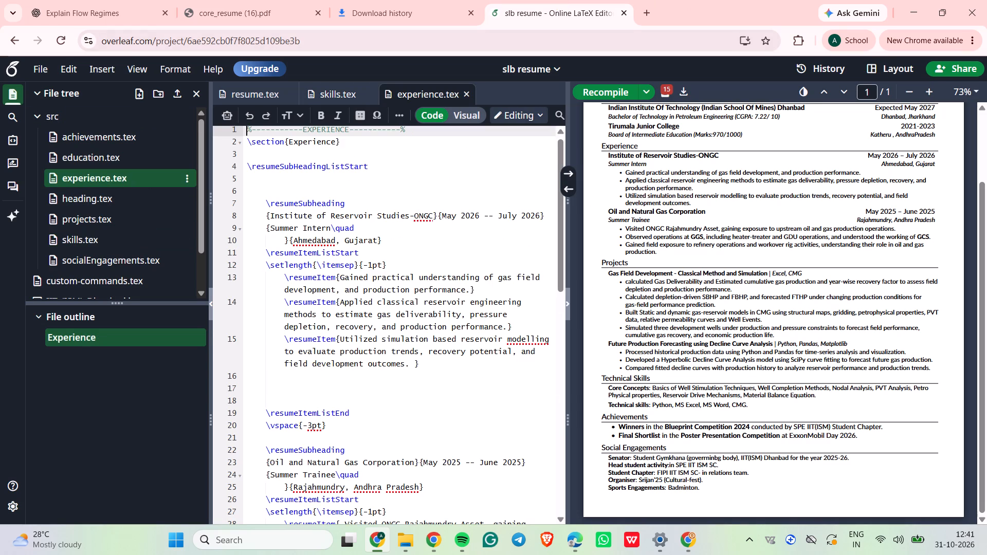
pyautogui.scroll(-3, 378, 274)
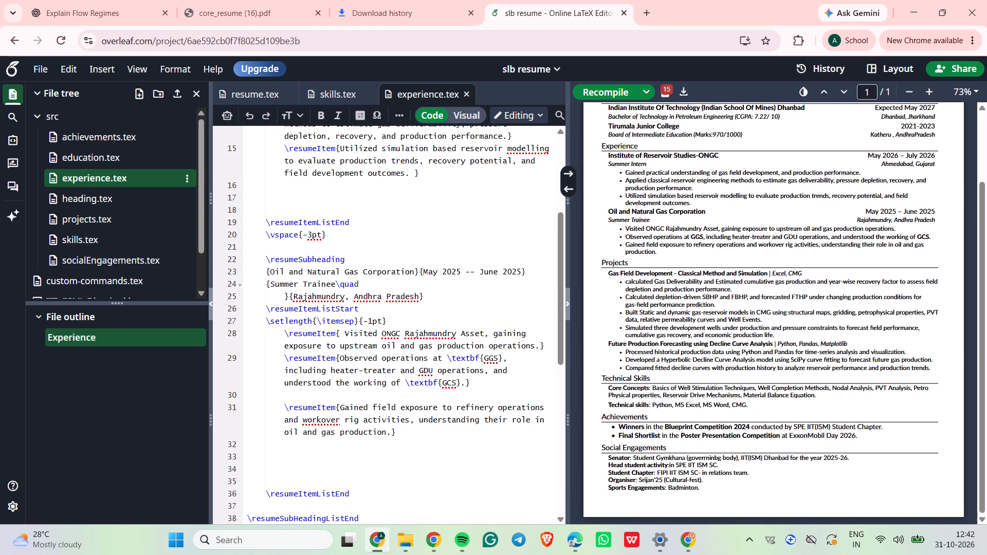
pyautogui.moveTo(445, 357); pyautogui.dragTo(479, 361)
pyautogui.press('BackSpace')
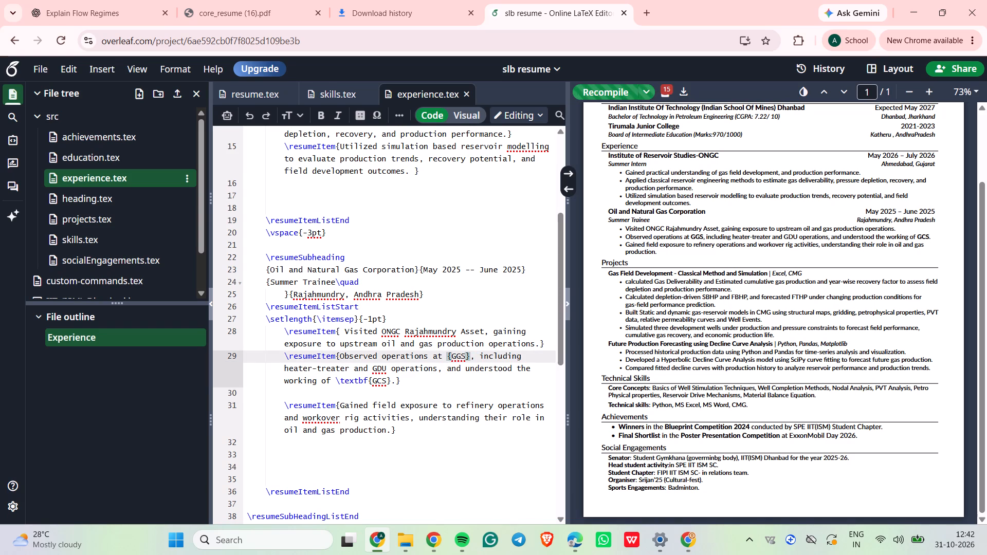
pyautogui.press('Right')
pyautogui.press('BackSpace')
pyautogui.press('Right')
pyautogui.press('Right')
pyautogui.press('Right')
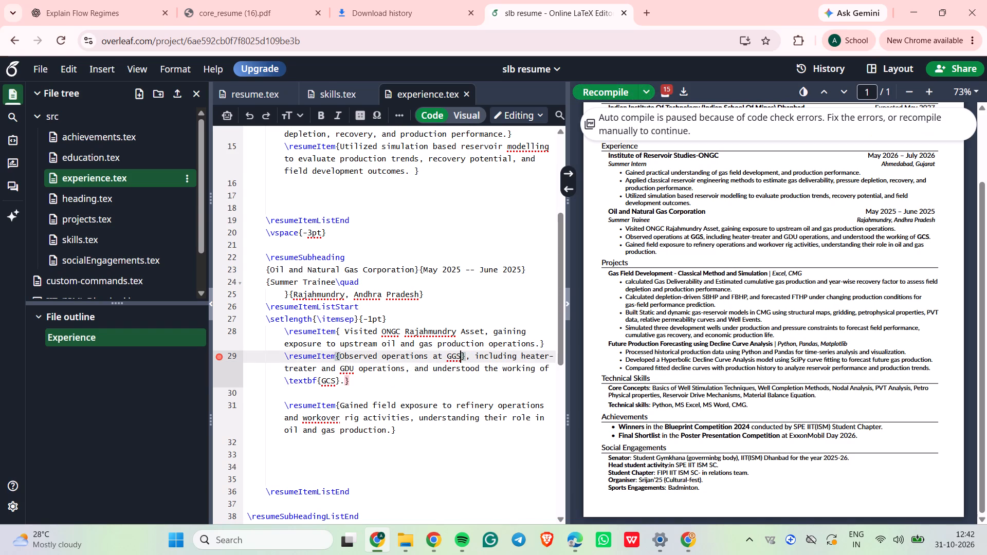
pyautogui.press('Right')
pyautogui.press('BackSpace')
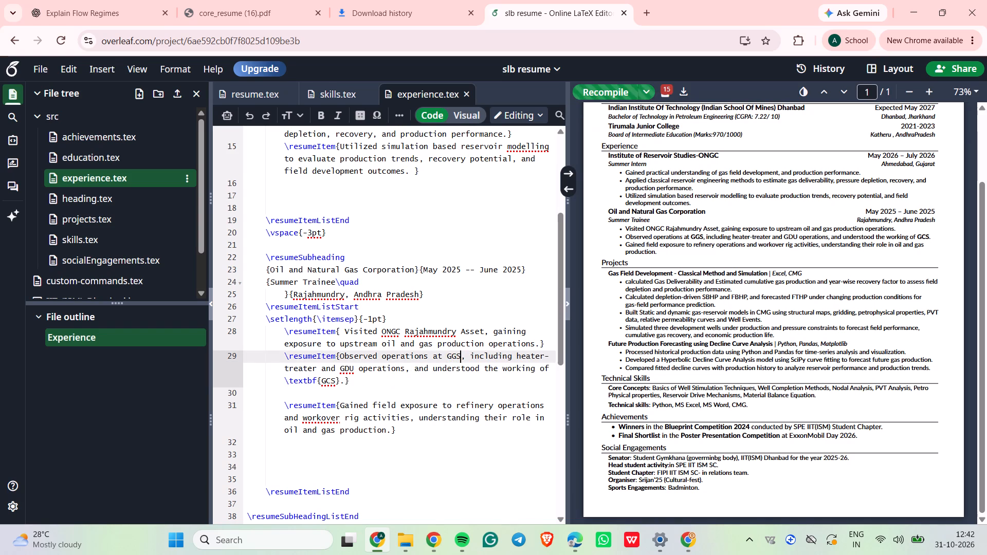
# Remove the \textbf bold formatting from "GCS" in the same bullet, keeping a space after "working of".
pyautogui.click(340, 383)
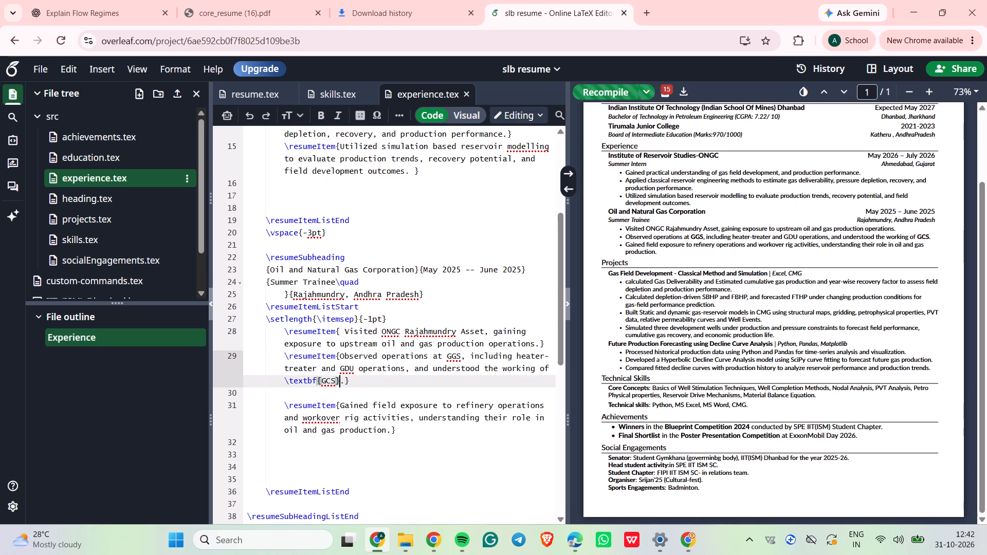
pyautogui.press('BackSpace')
pyautogui.click(319, 380)
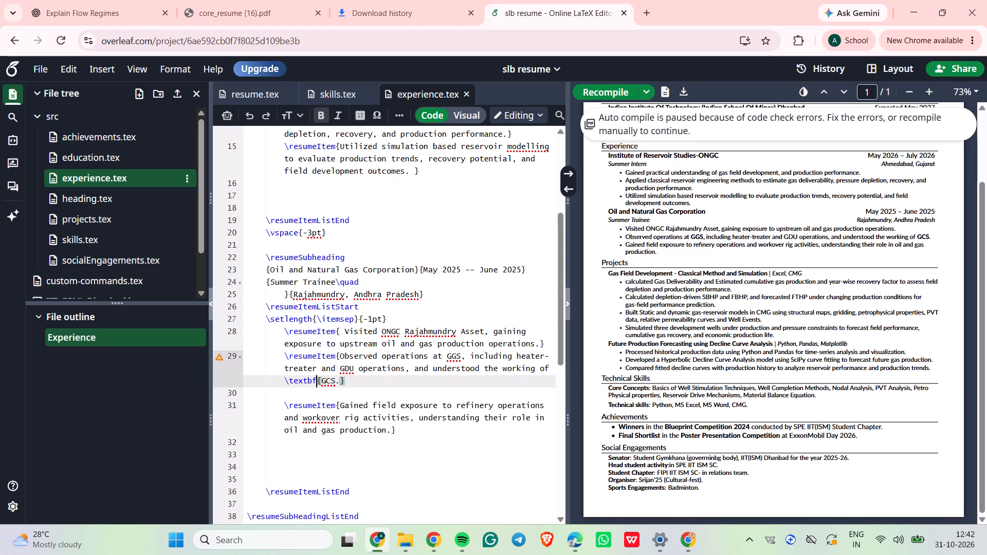
pyautogui.press('Right')
pyautogui.press('BackSpace')
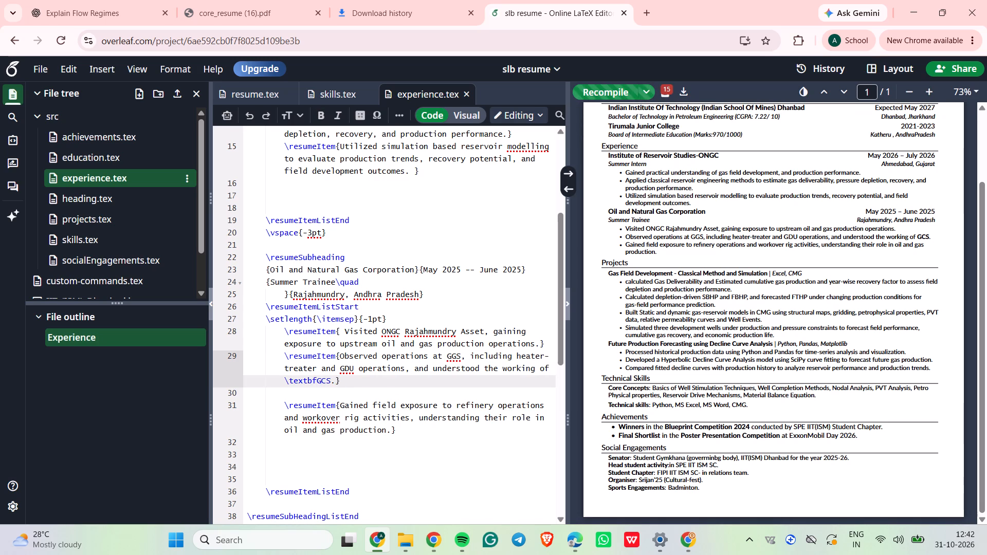
pyautogui.press('BackSpace')
pyautogui.press('BackSpace')
pyautogui.press('BackSpace')
pyautogui.press('BackSpace')
pyautogui.press('BackSpace')
pyautogui.press('BackSpace')
pyautogui.press('BackSpace')
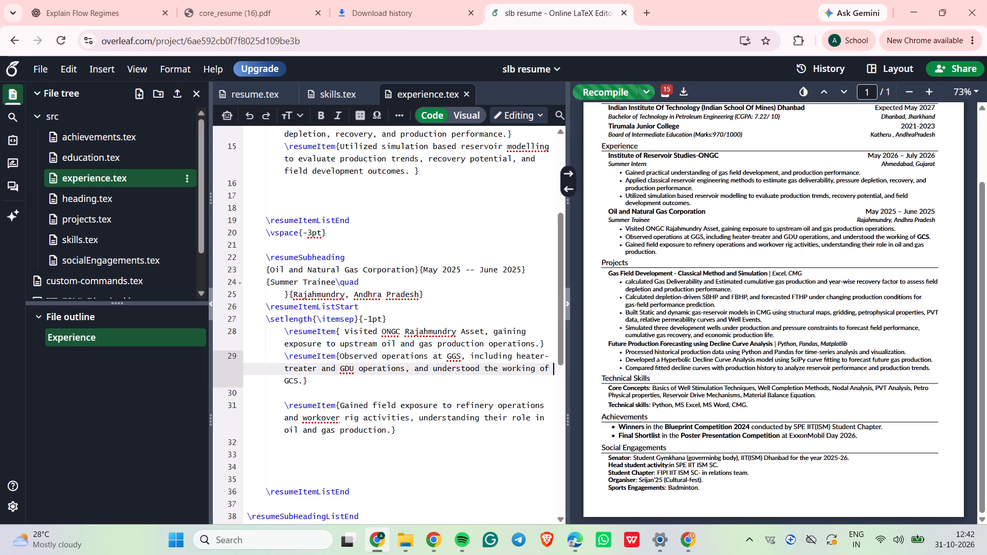
pyautogui.press('BackSpace')
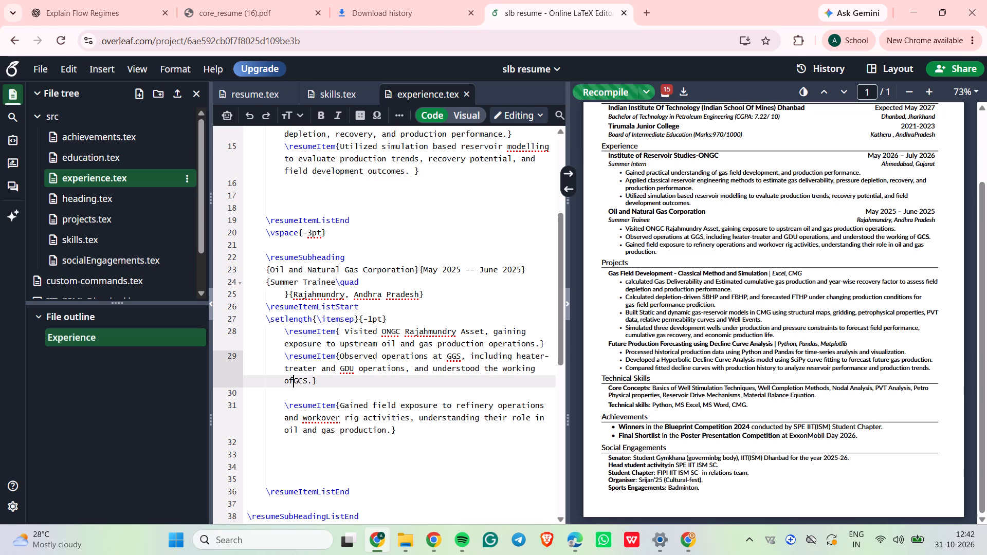
pyautogui.press('space')
pyautogui.press('space')
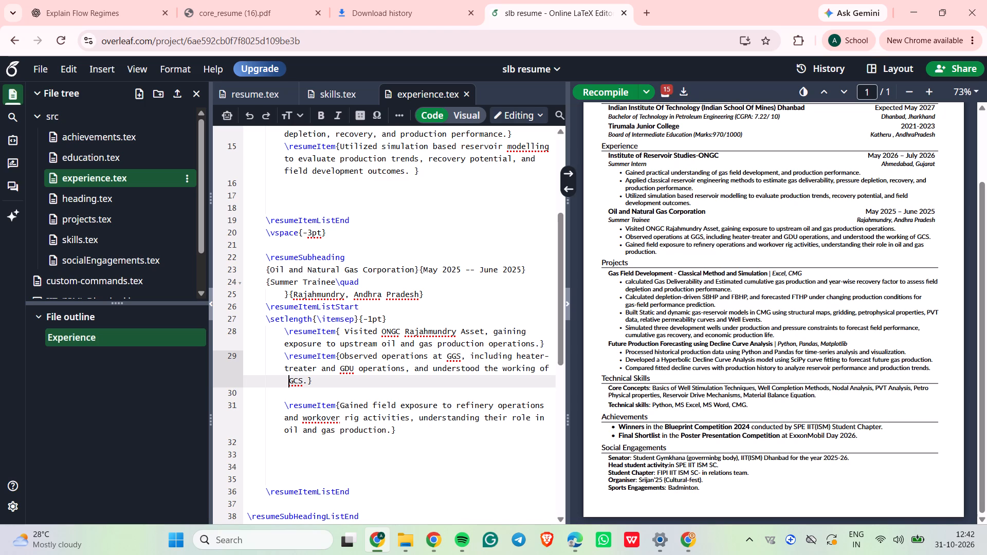
# Delete the comma after "GDU operations" so the bullet reads "GDU operations and understood the working of GCS.".
pyautogui.click(413, 369)
pyautogui.press('BackSpace')
pyautogui.press('BackSpace')
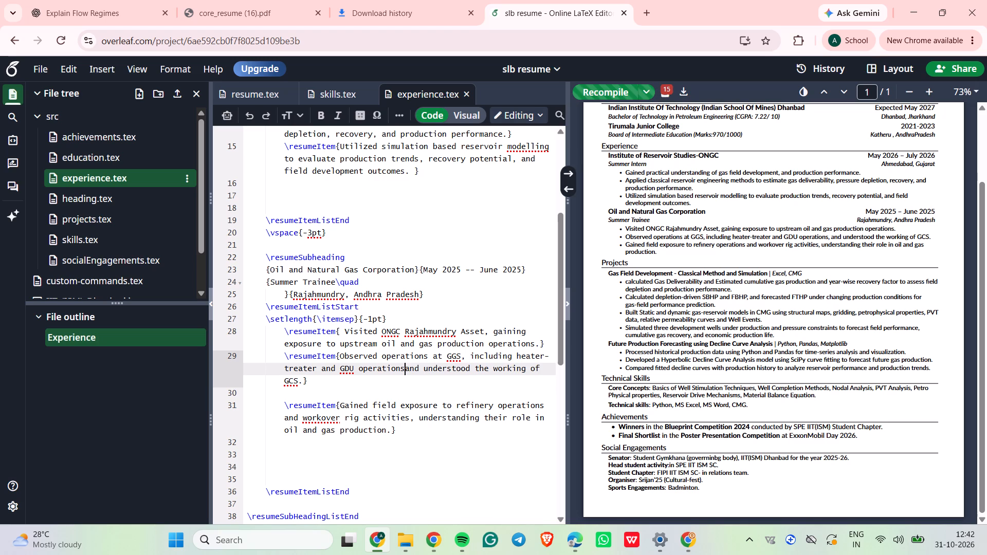
pyautogui.press('space')
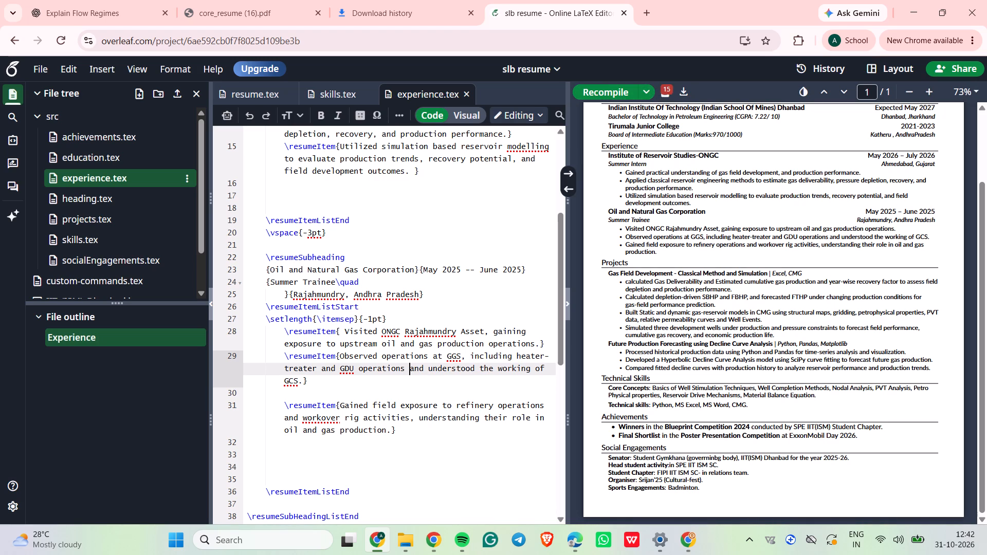
# Download the compiled slb resume as a PDF.
pyautogui.click(683, 91)
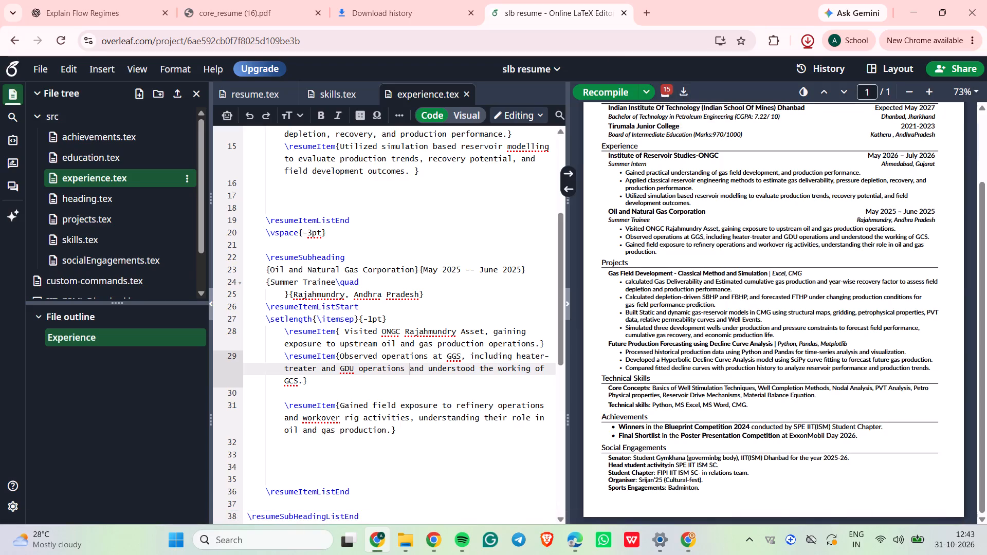
# In the Institute of Reservoir Studies-ONGC bullets, delete the commas before "and" following "gas field development", "recovery" and "recovery potential".
pyautogui.scroll(2, 666, 196)
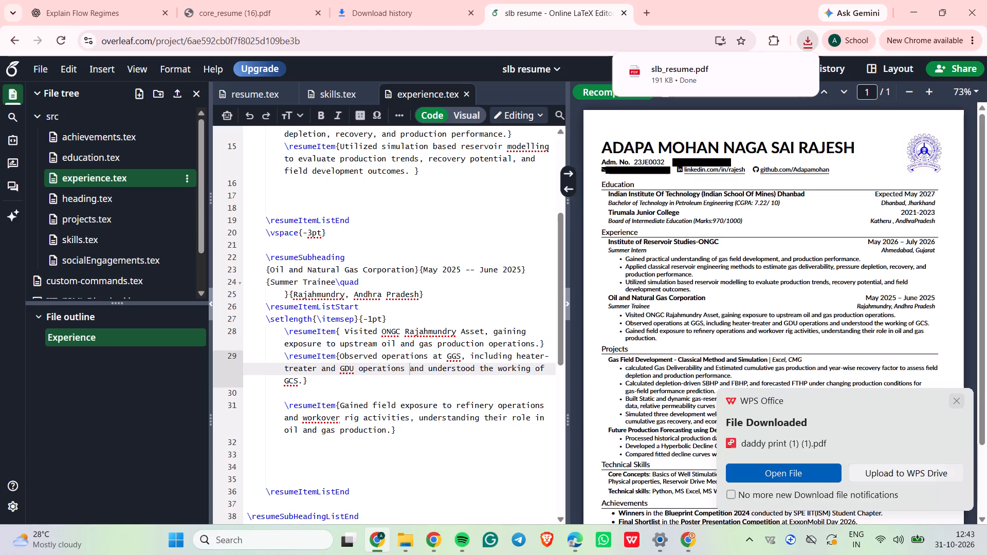
pyautogui.scroll(4, 505, 214)
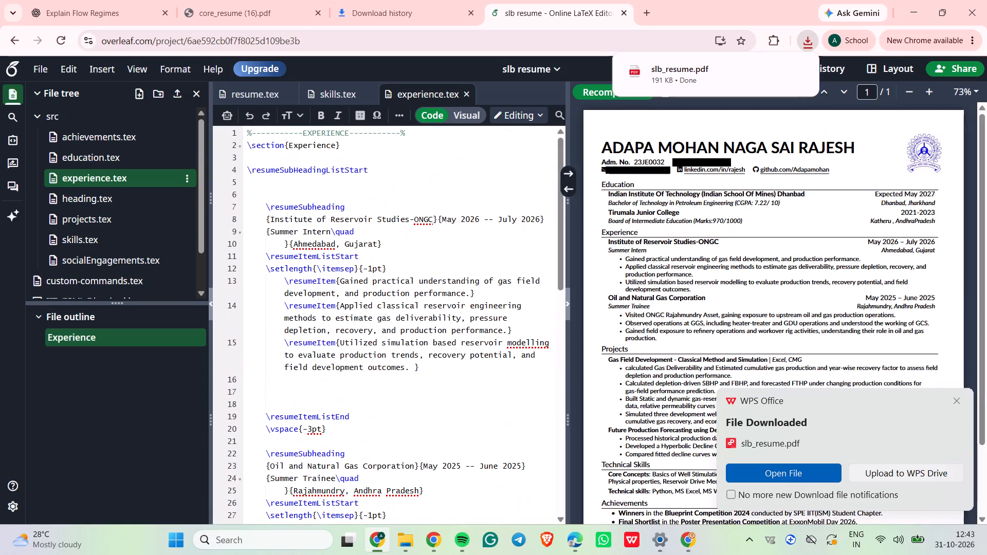
pyautogui.click(341, 297)
pyautogui.press('BackSpace')
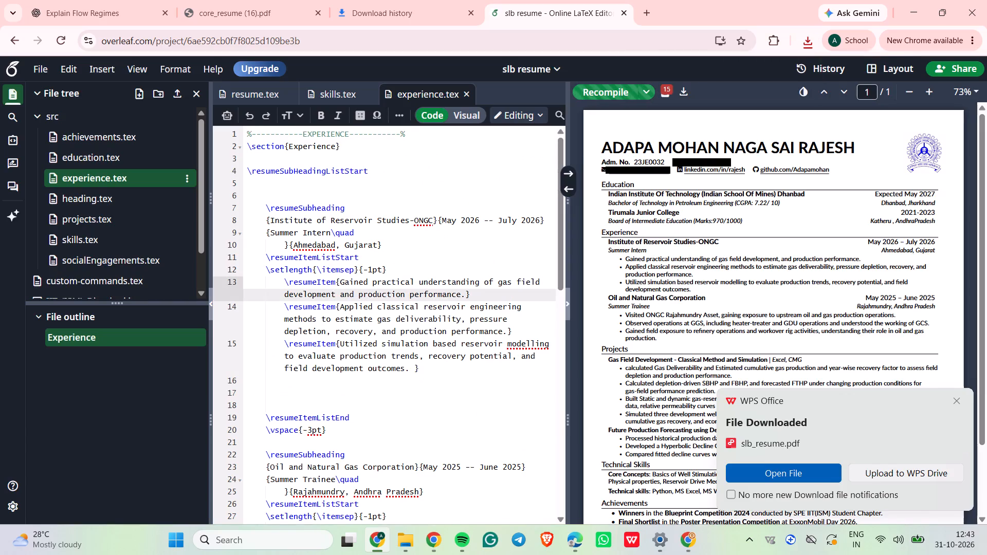
pyautogui.press('Right')
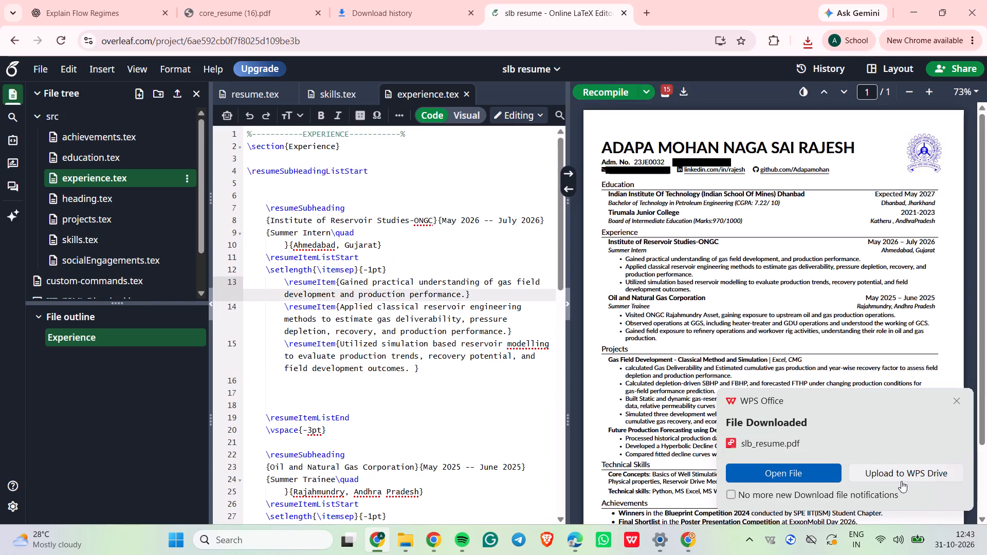
pyautogui.click(954, 404)
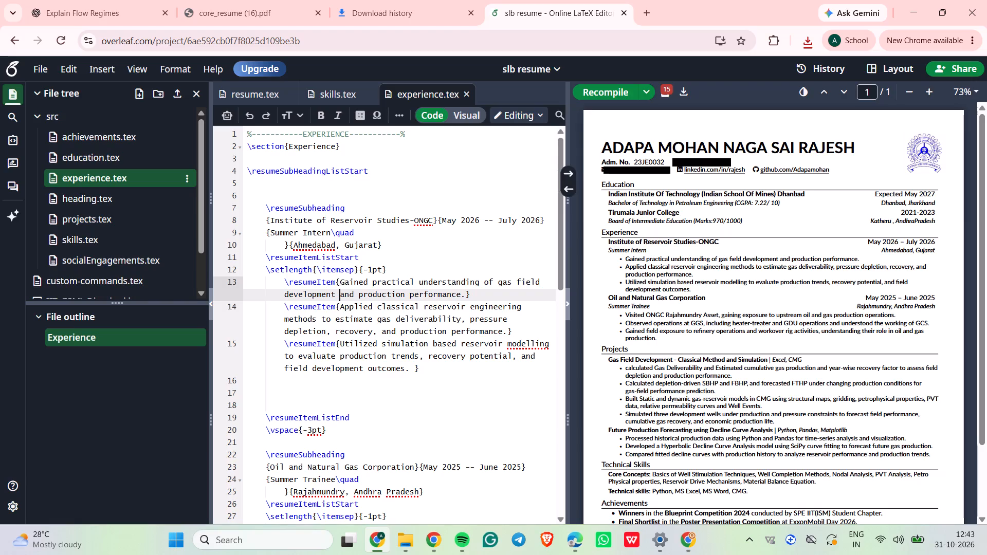
pyautogui.click(379, 331)
pyautogui.press('BackSpace')
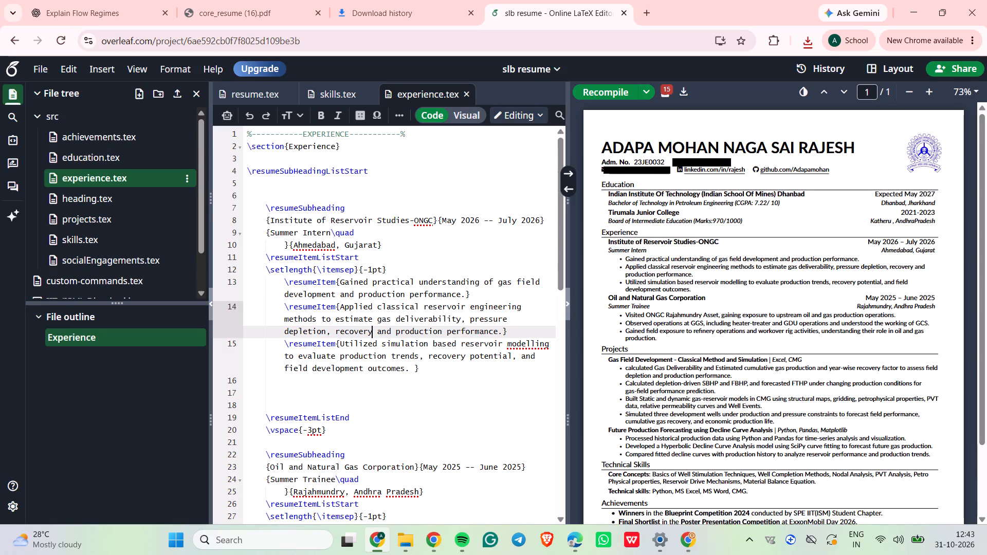
pyautogui.click(519, 357)
pyautogui.press('BackSpace')
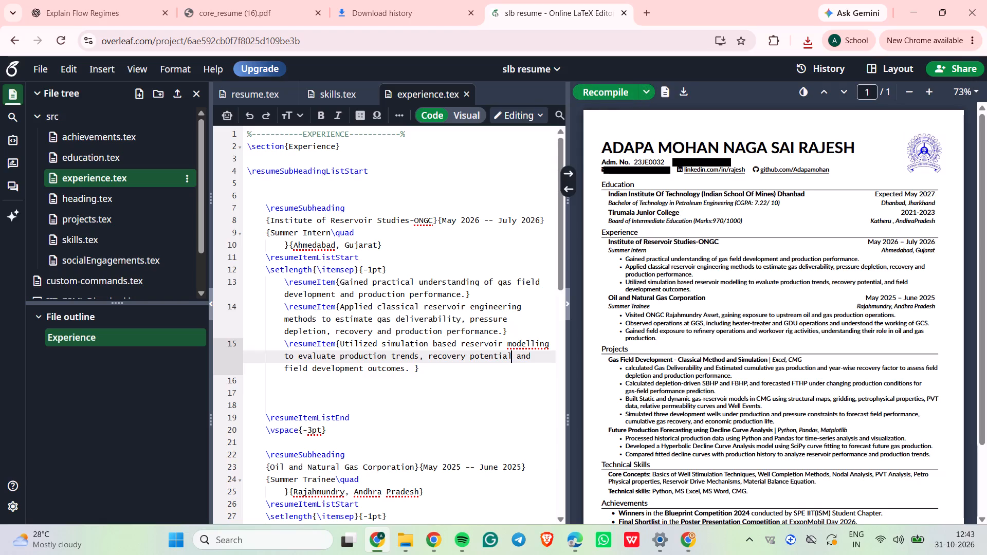
# Check the rest of experience.tex and download the updated slb resume PDF.
pyautogui.scroll(-6, 448, 337)
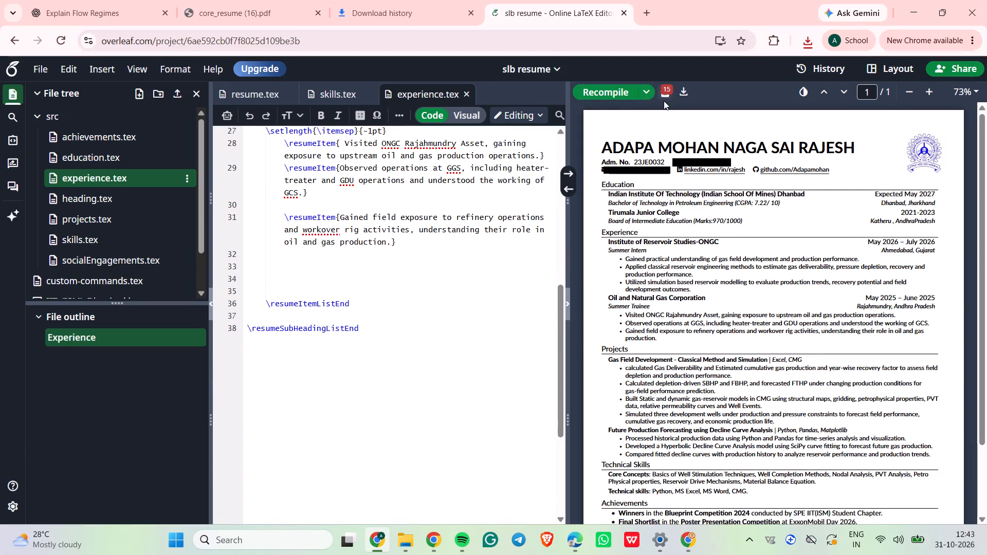
pyautogui.click(680, 95)
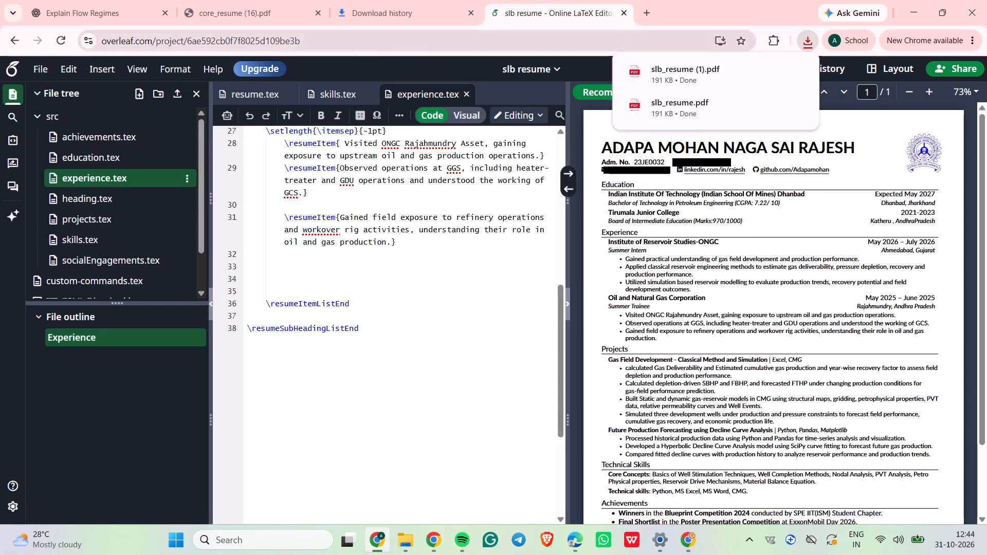
# Search the web for superset in a new browser tab, open the Superset site and log in to the student home page.
pyautogui.click(639, 13)
pyautogui.write('supersey')
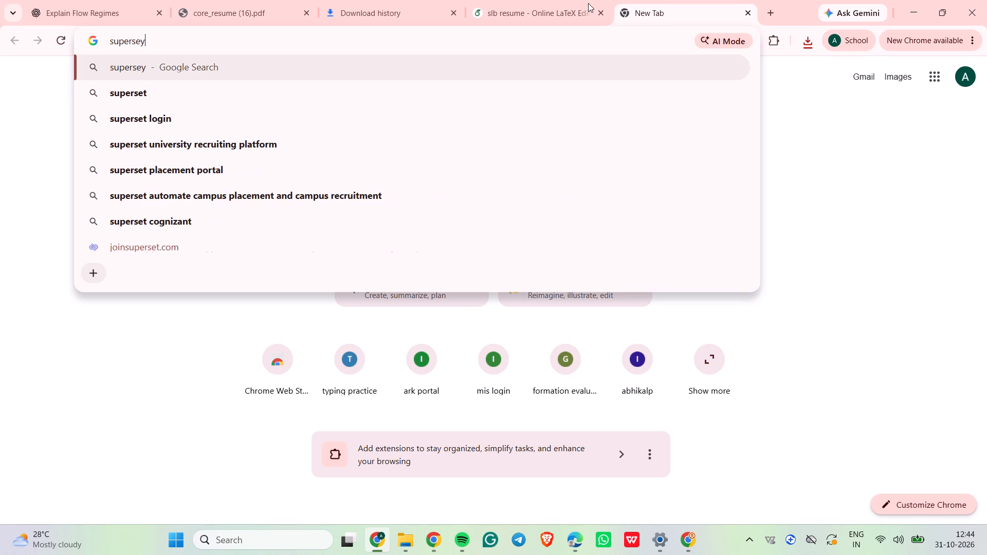
pyautogui.press('BackSpace')
pyautogui.press('t')
pyautogui.press('Return')
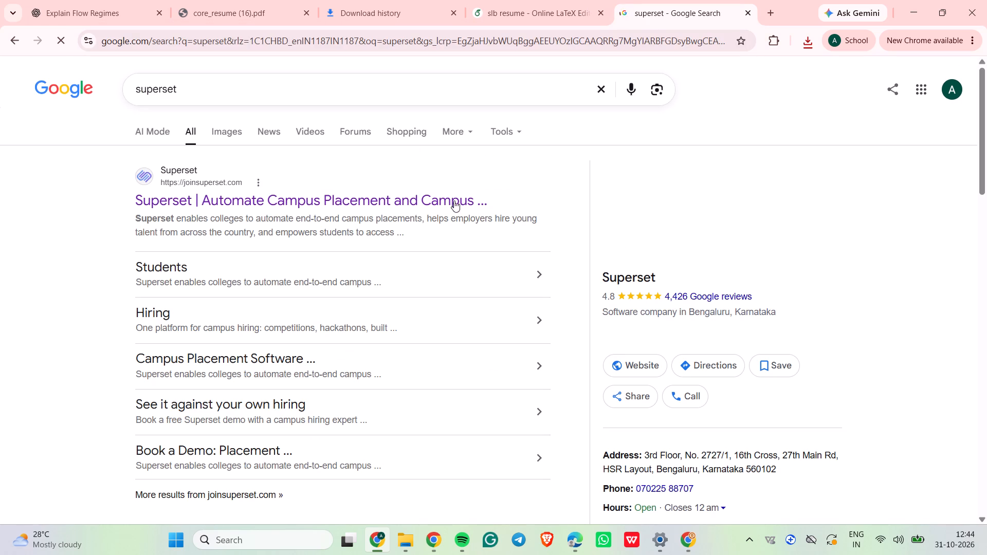
pyautogui.click(435, 195)
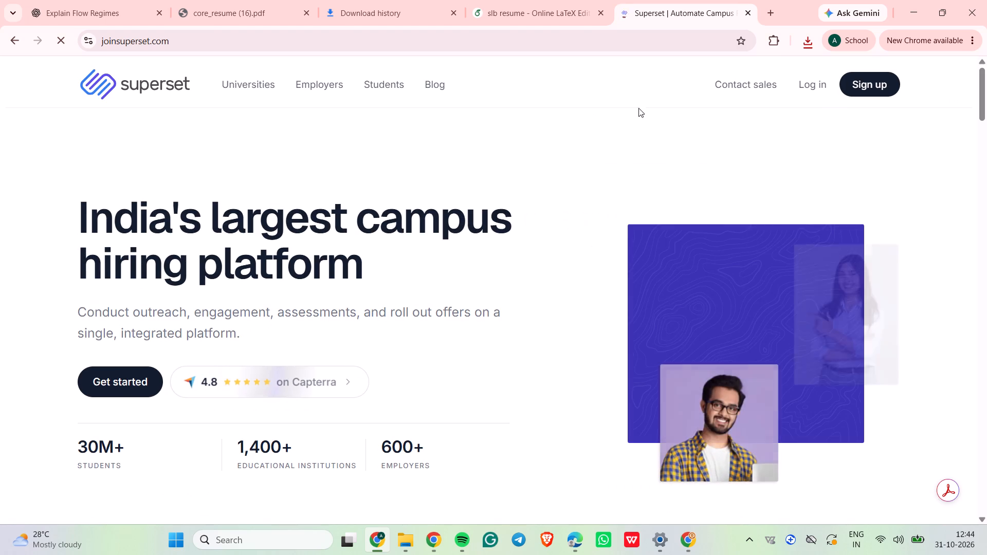
pyautogui.click(809, 88)
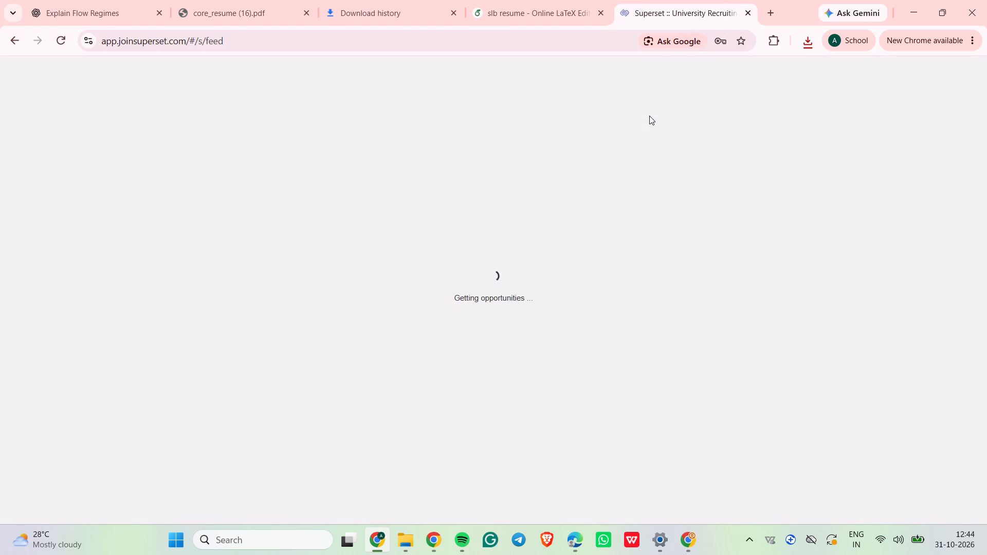
pyautogui.click(598, 361)
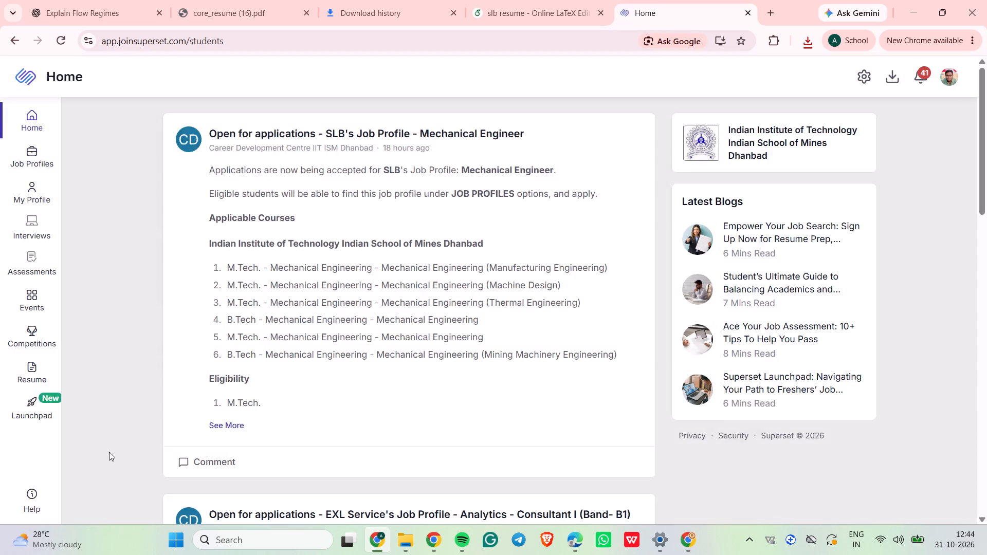
pyautogui.click(510, 445)
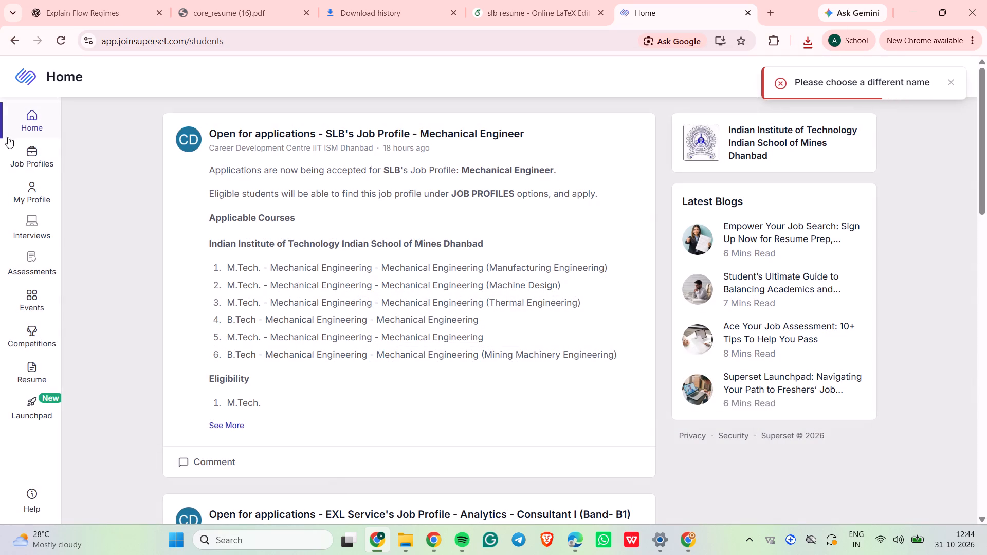
# Open the SLB Pune job profile that is still open for applications and look through its compensation and job description.
pyautogui.click(27, 155)
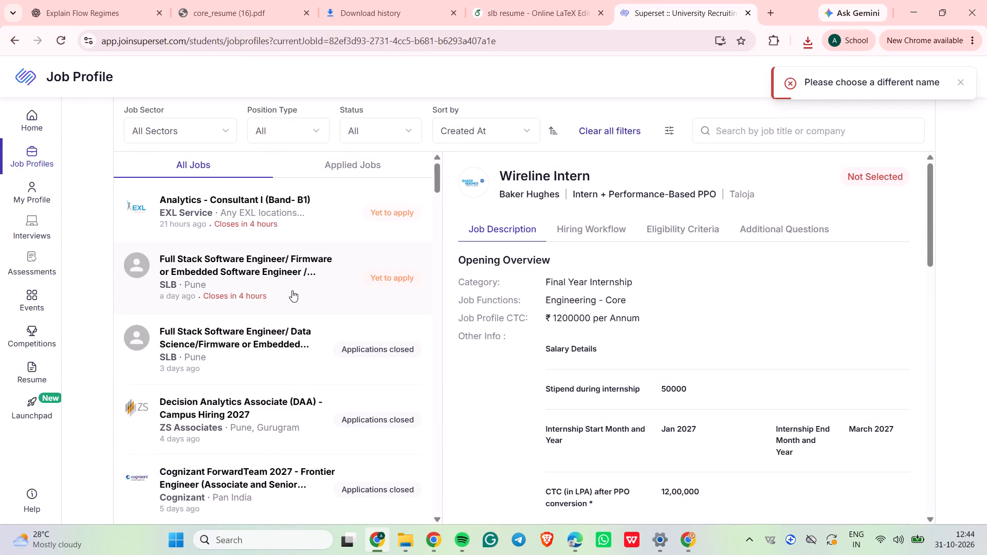
pyautogui.click(260, 270)
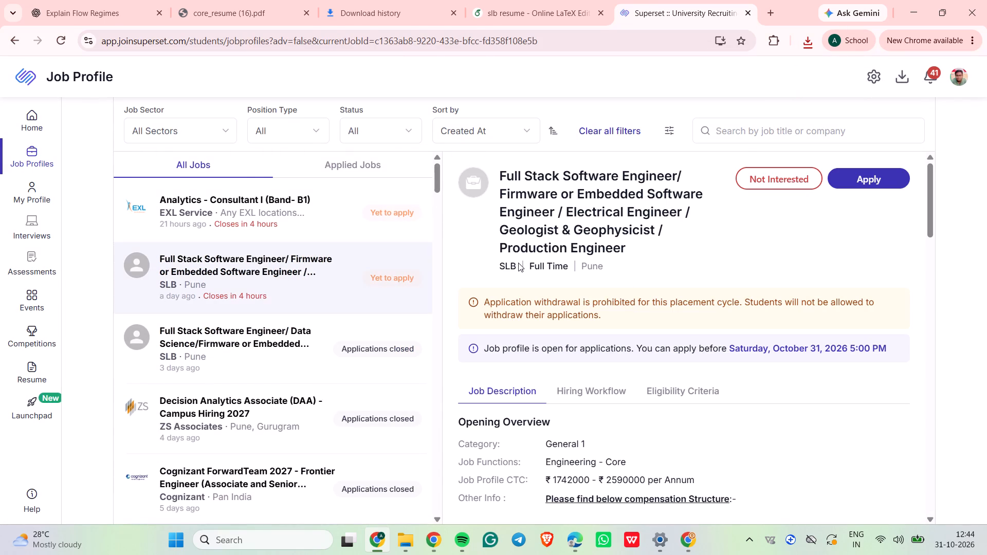
pyautogui.scroll(-9, 549, 262)
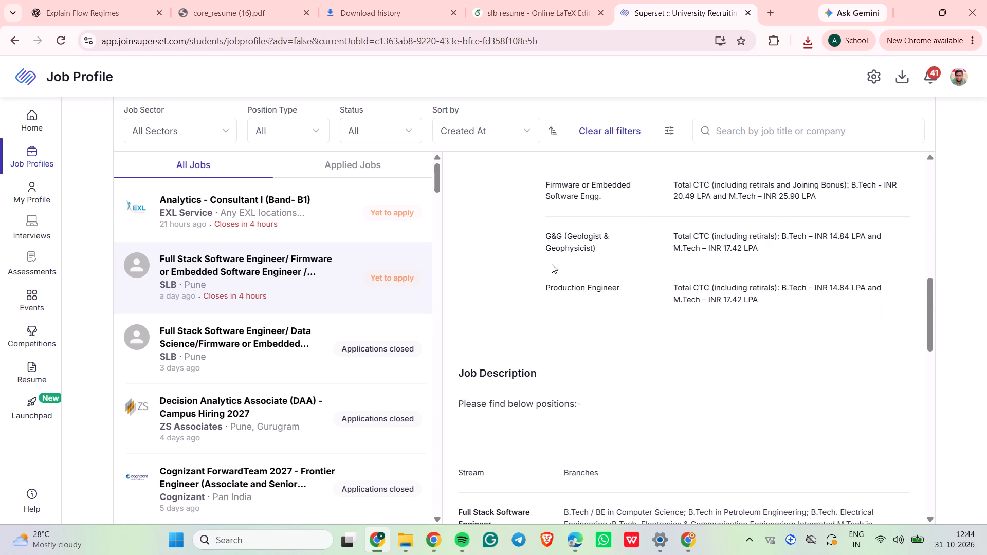
pyautogui.scroll(8, 552, 264)
pyautogui.scroll(4, 658, 284)
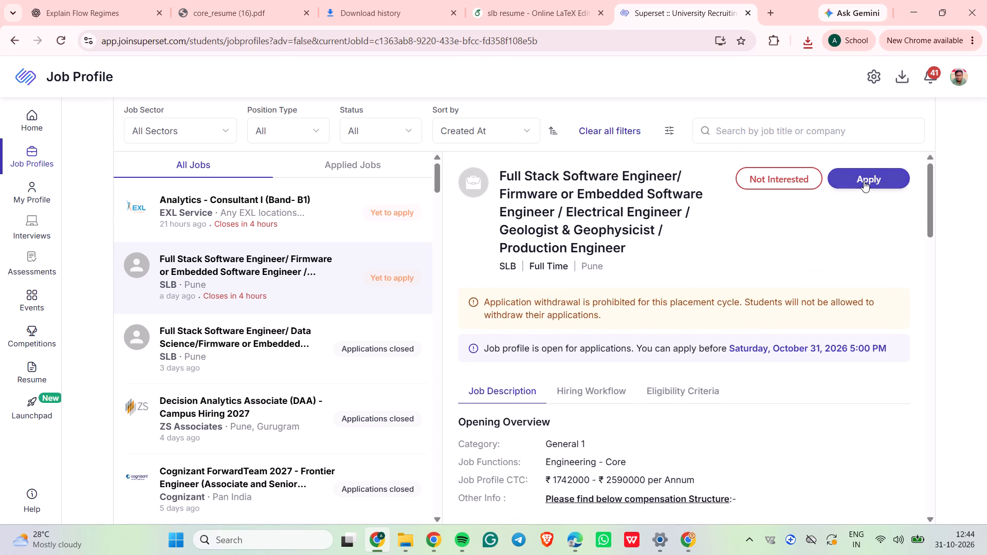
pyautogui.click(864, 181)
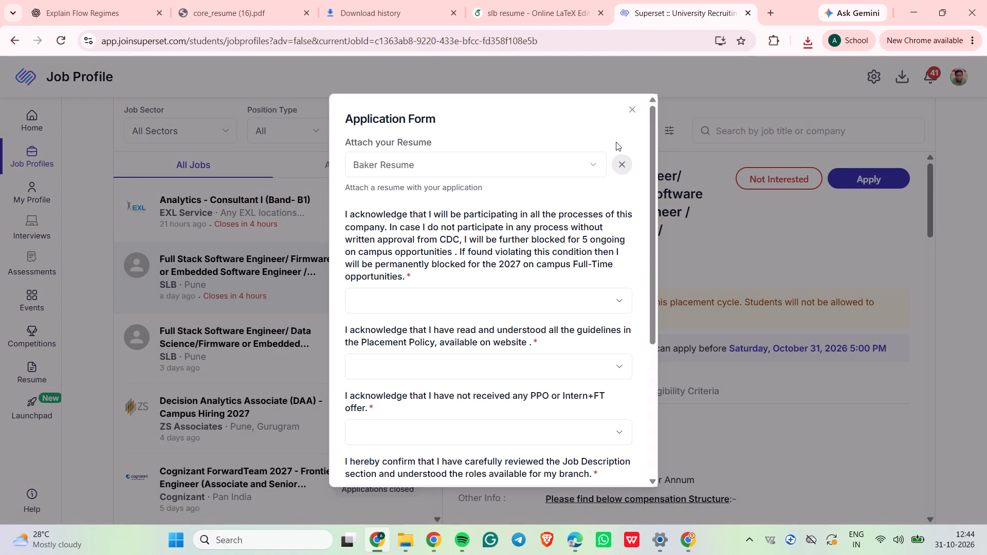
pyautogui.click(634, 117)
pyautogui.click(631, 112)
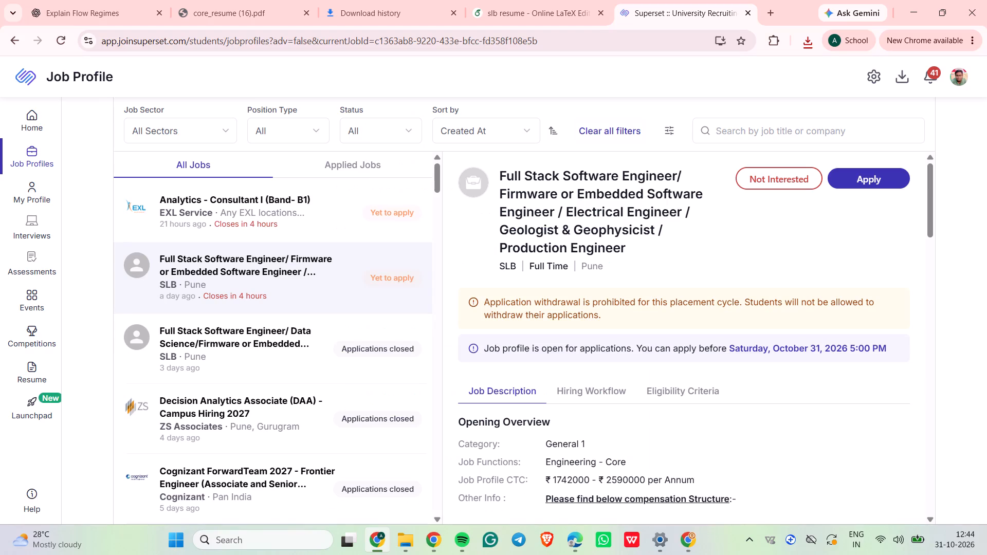
# Upload the downloaded slb_resume (1).pdf to the student profile's resumes with the title "SLB Resume".
pyautogui.click(959, 71)
pyautogui.click(924, 104)
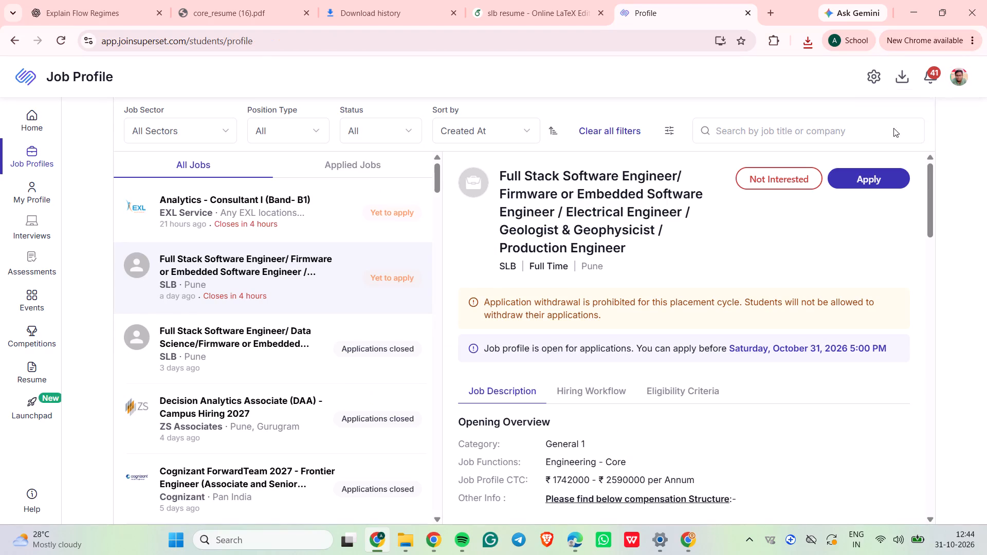
pyautogui.scroll(-3, 151, 380)
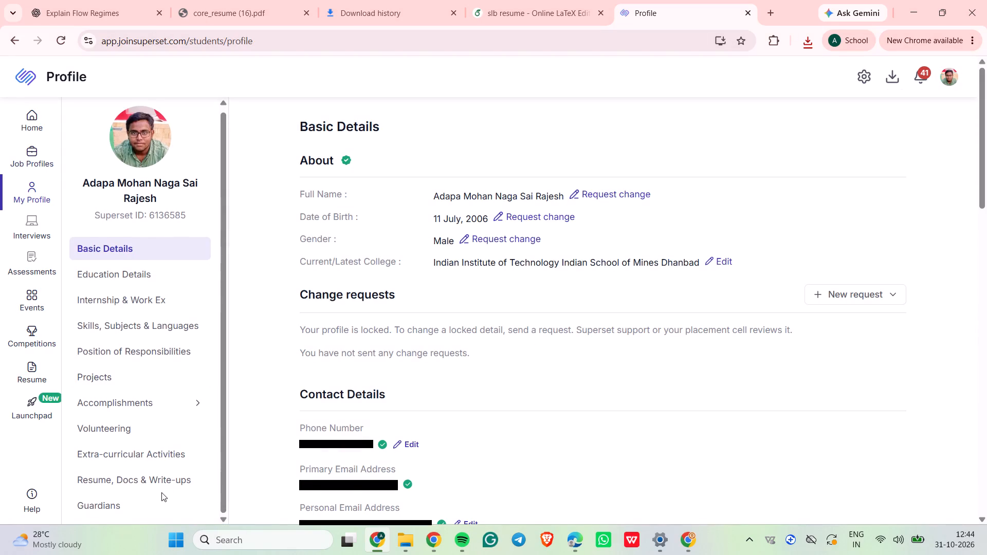
pyautogui.click(160, 484)
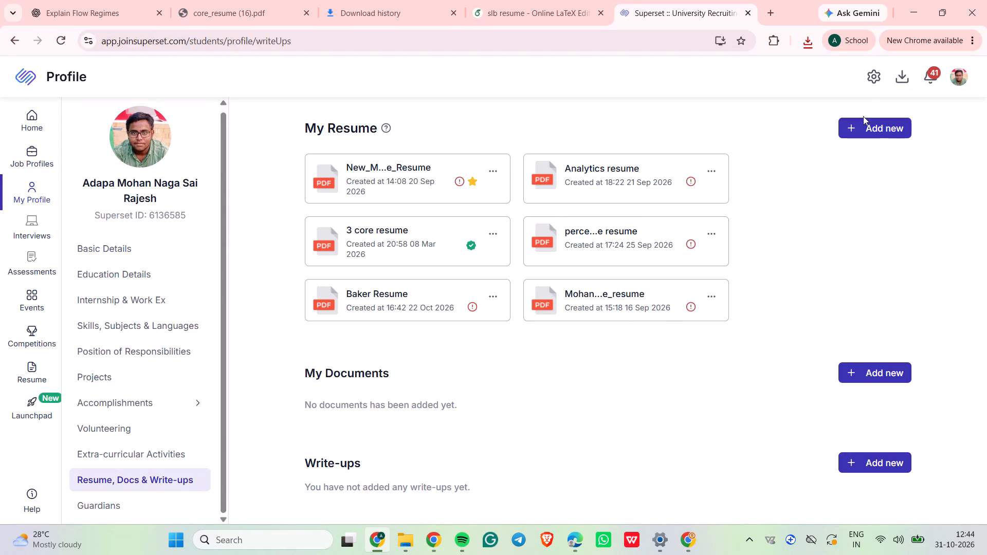
pyautogui.click(860, 132)
pyautogui.click(474, 380)
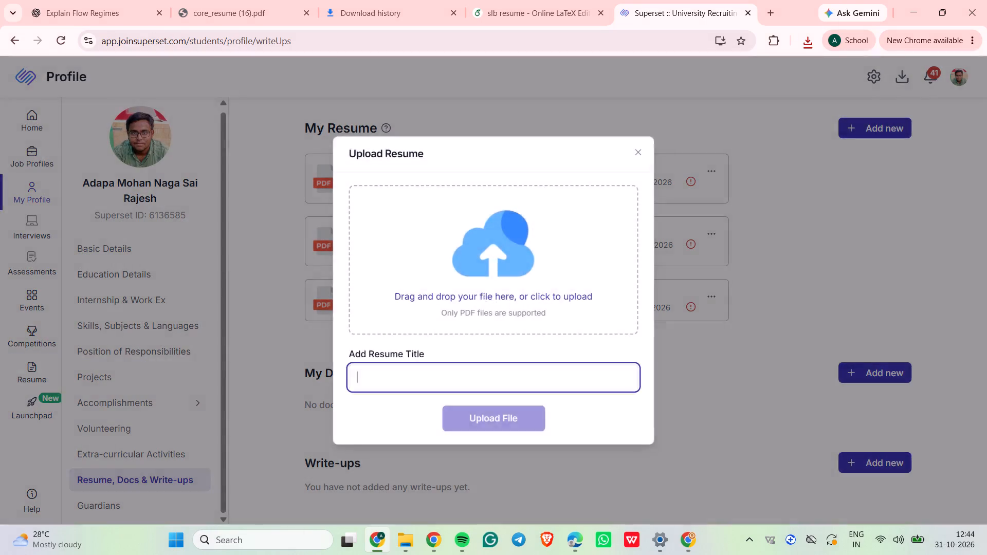
pyautogui.write('SLB re')
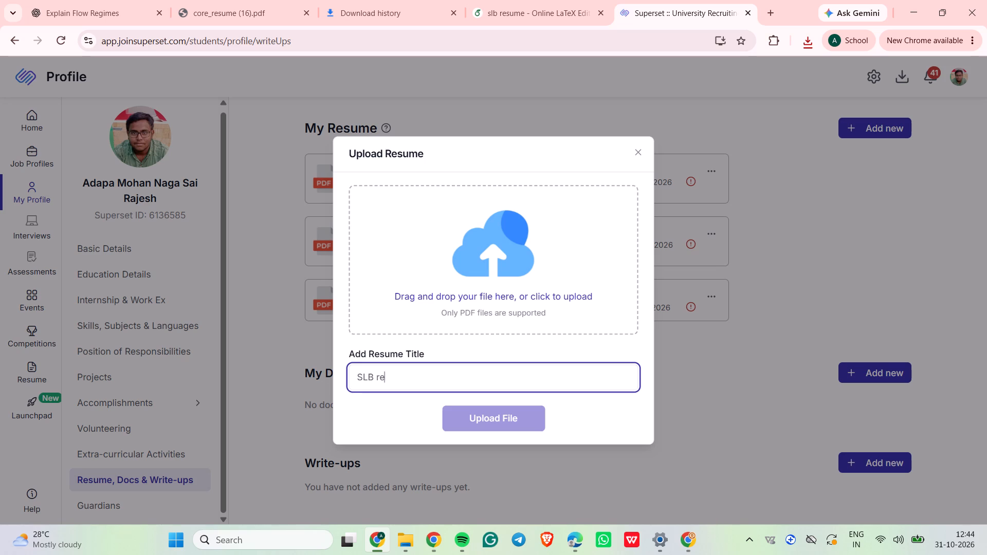
pyautogui.press('BackSpace')
pyautogui.press('BackSpace')
pyautogui.write('RE')
pyautogui.press('BackSpace')
pyautogui.write('esume')
pyautogui.click(814, 41)
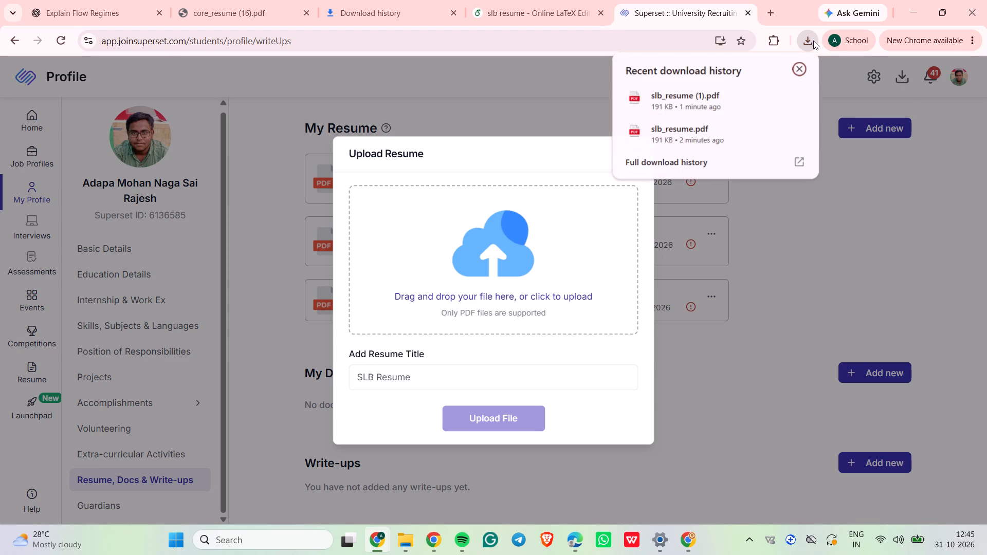
pyautogui.moveTo(720, 107); pyautogui.dragTo(499, 235)
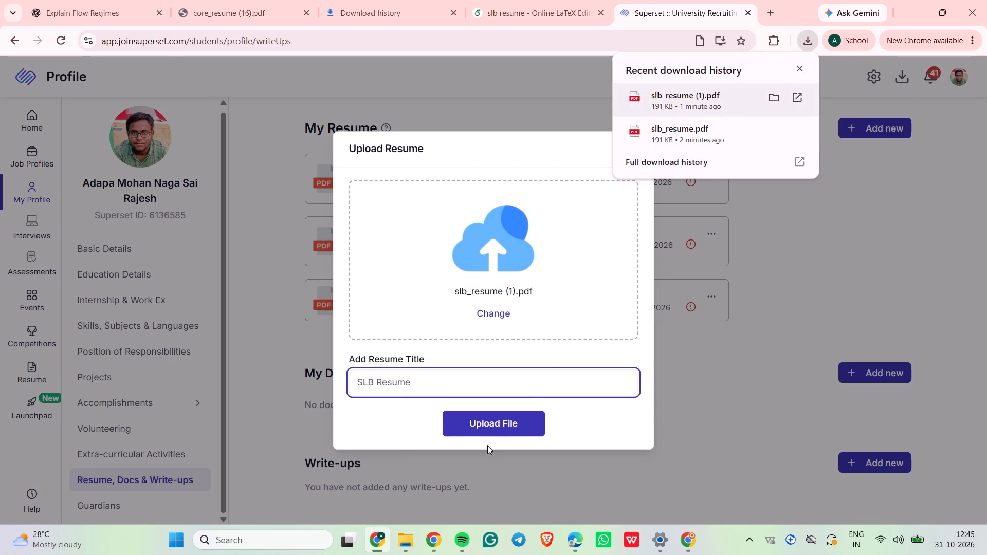
pyautogui.click(495, 424)
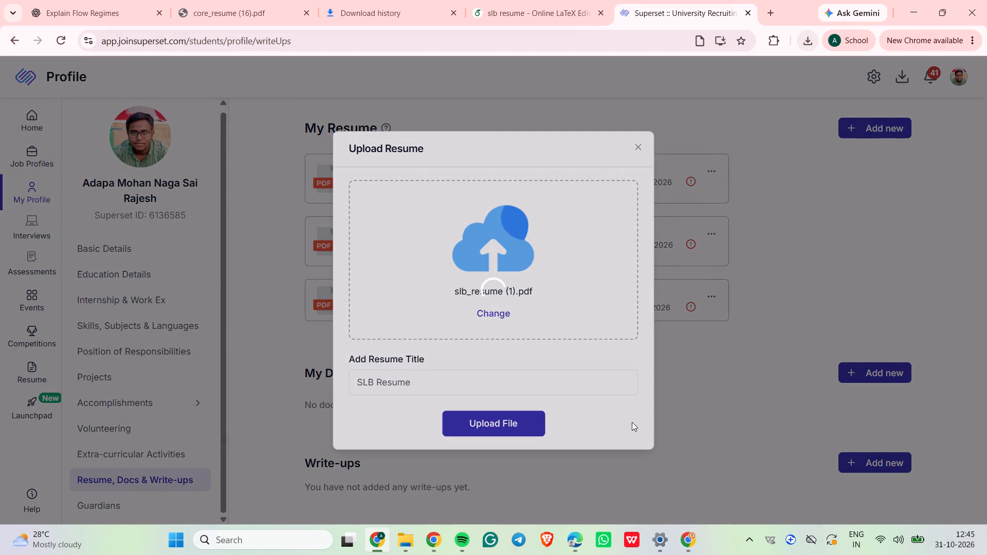
# Start the application for the open SLB Pune job profile and attach SLB Resume to it.
pyautogui.click(43, 159)
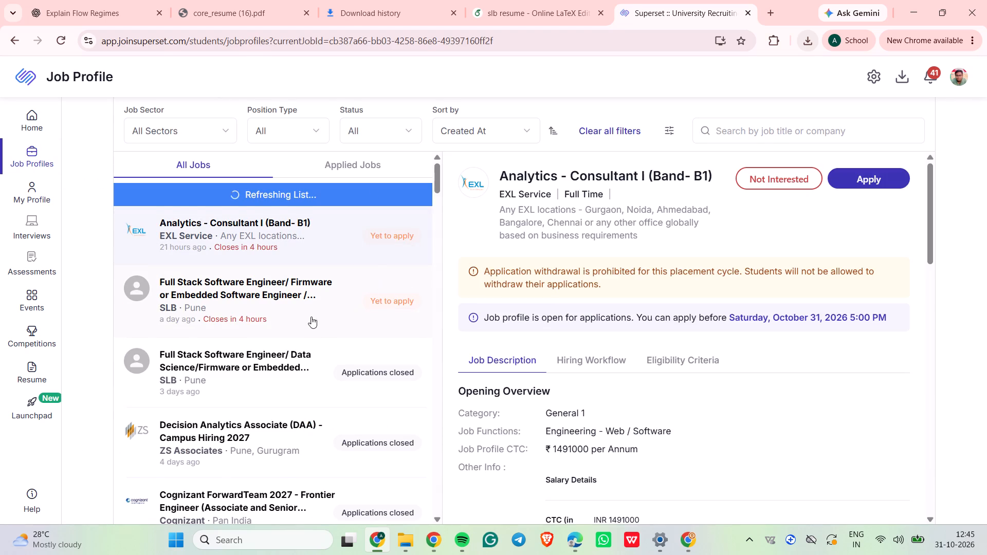
pyautogui.click(309, 300)
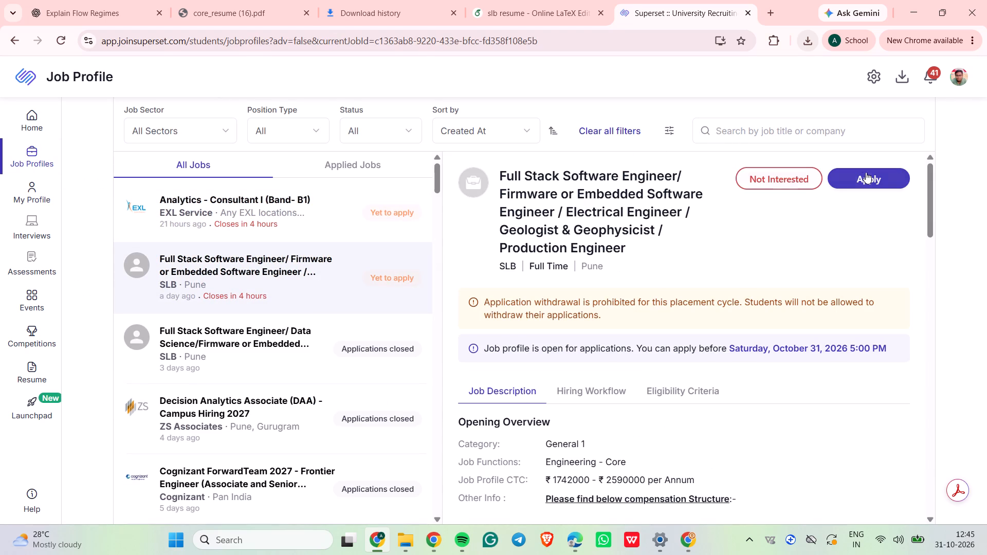
pyautogui.click(866, 172)
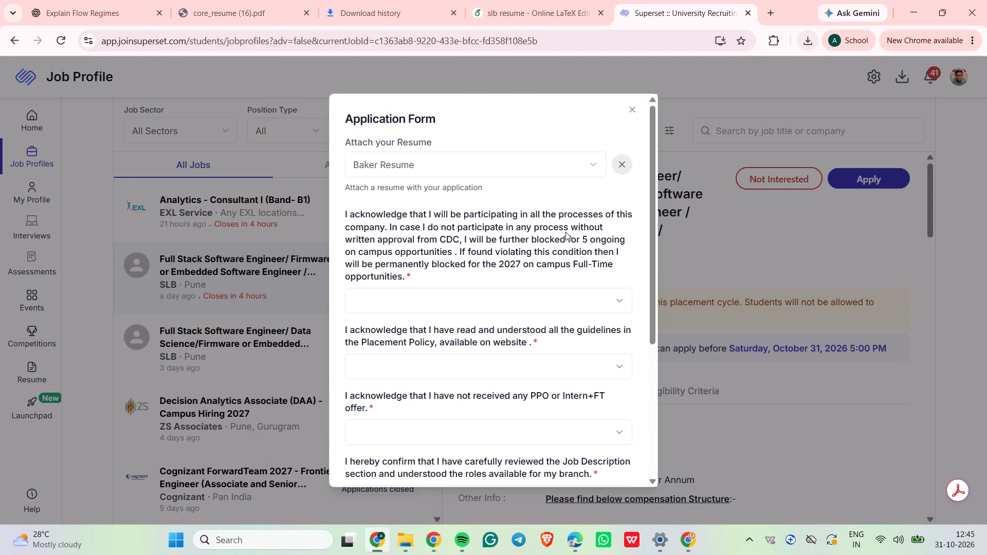
pyautogui.click(592, 163)
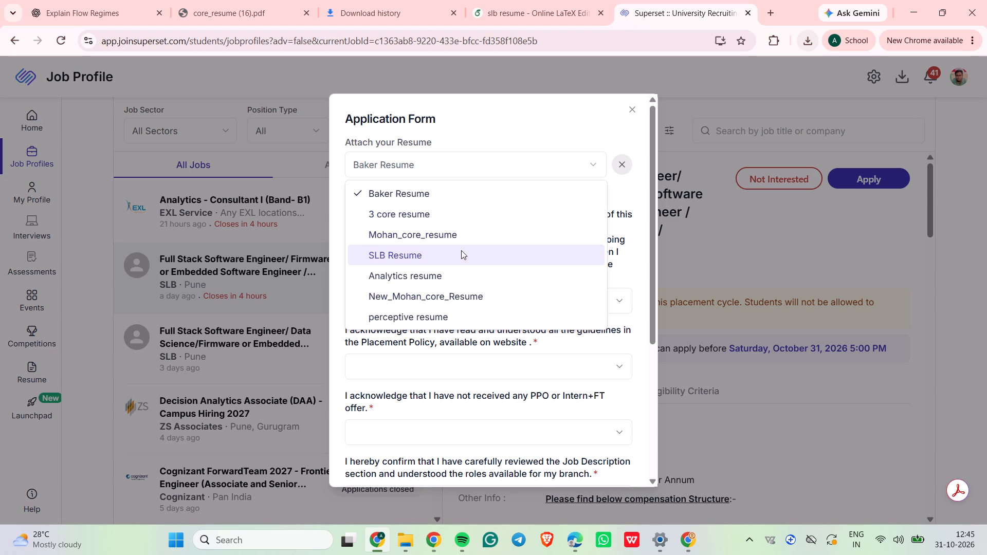
pyautogui.click(461, 250)
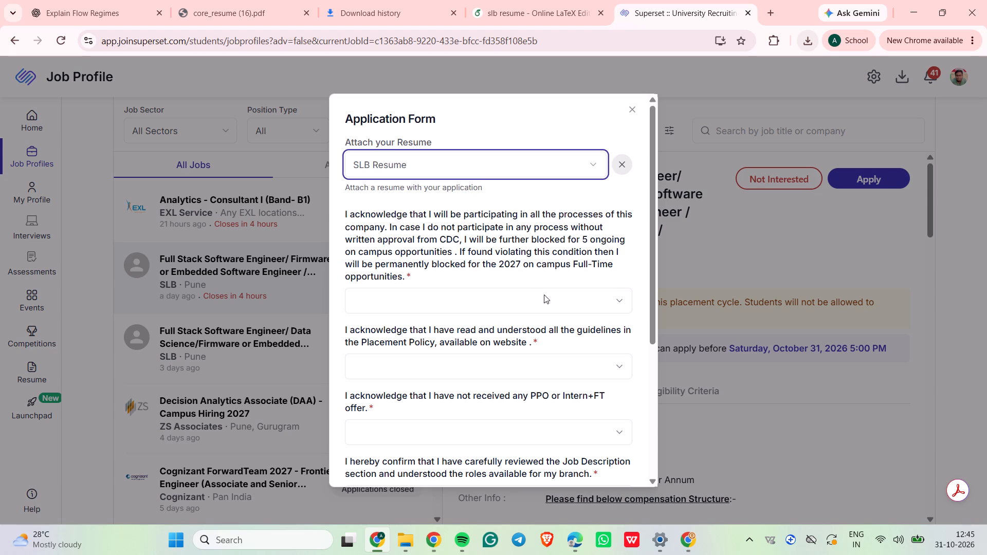
# Answer YES to the process participation, Placement Policy and no PPO or Intern+FT offer acknowledgements, and Yes to the Job Description review confirmation.
pyautogui.click(545, 295)
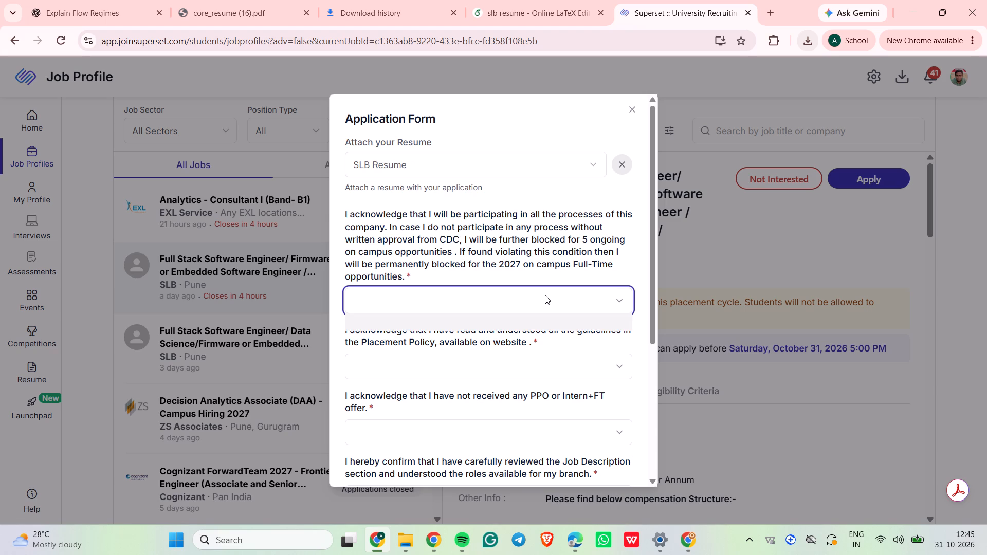
pyautogui.click(460, 316)
pyautogui.scroll(-1, 490, 297)
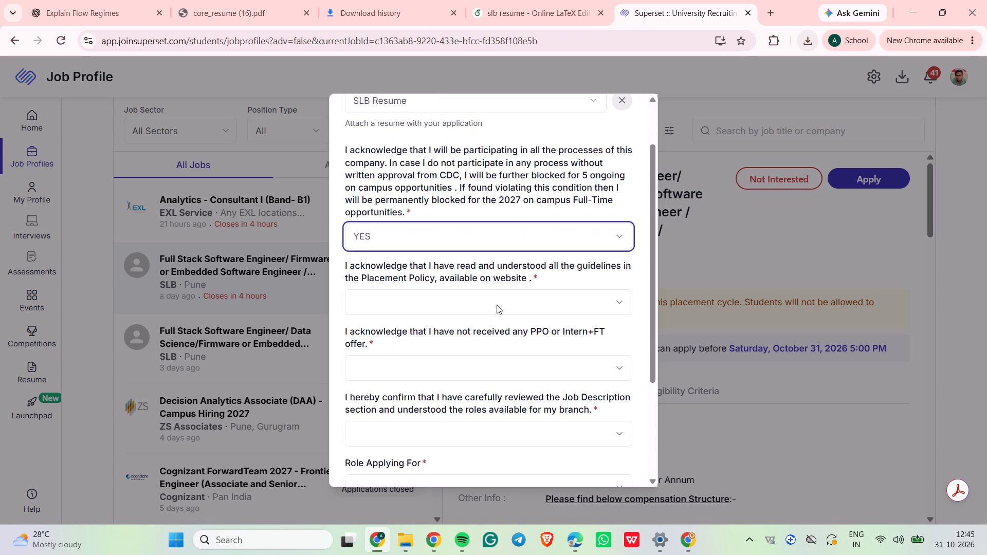
pyautogui.click(503, 311)
pyautogui.click(504, 330)
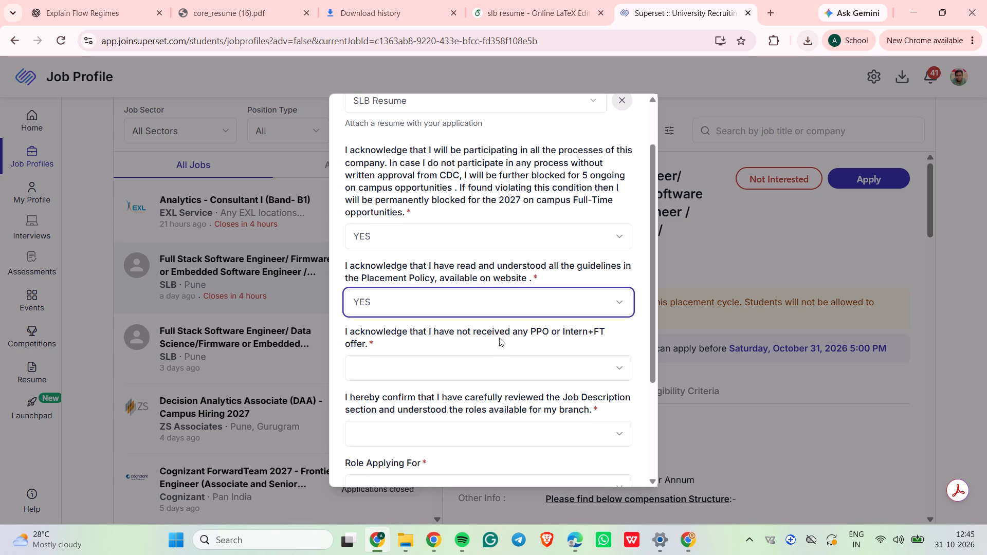
pyautogui.scroll(-1, 538, 302)
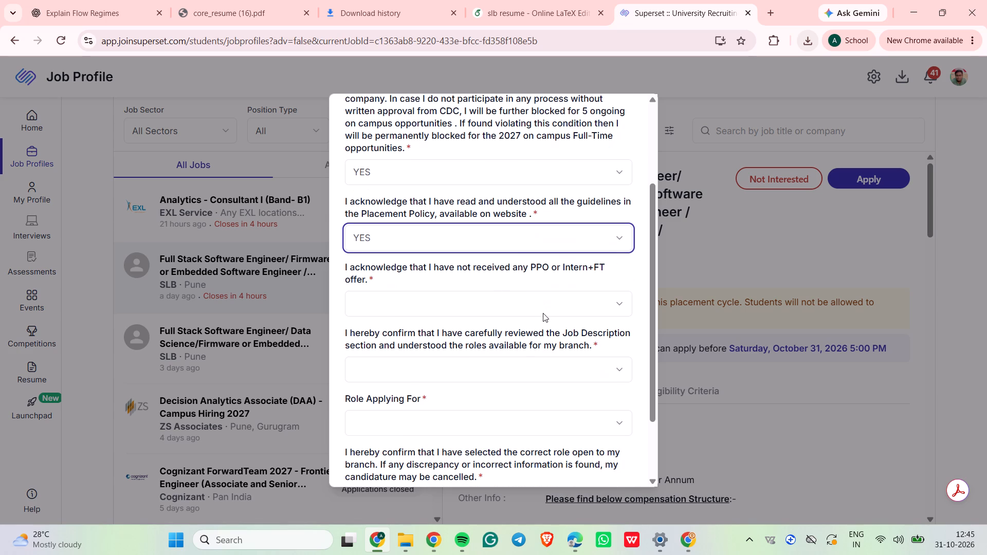
pyautogui.click(517, 305)
pyautogui.click(510, 326)
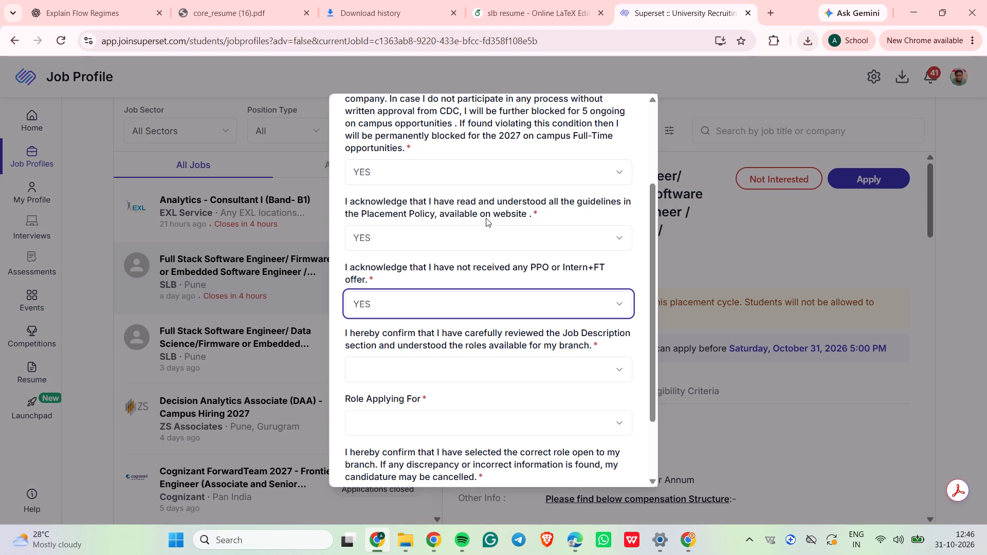
pyautogui.scroll(-2, 491, 295)
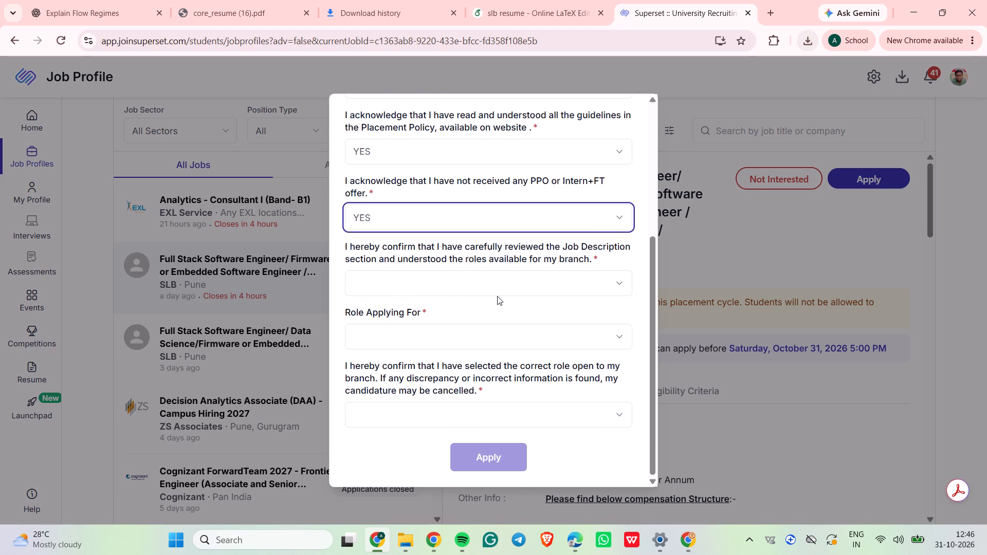
pyautogui.click(492, 285)
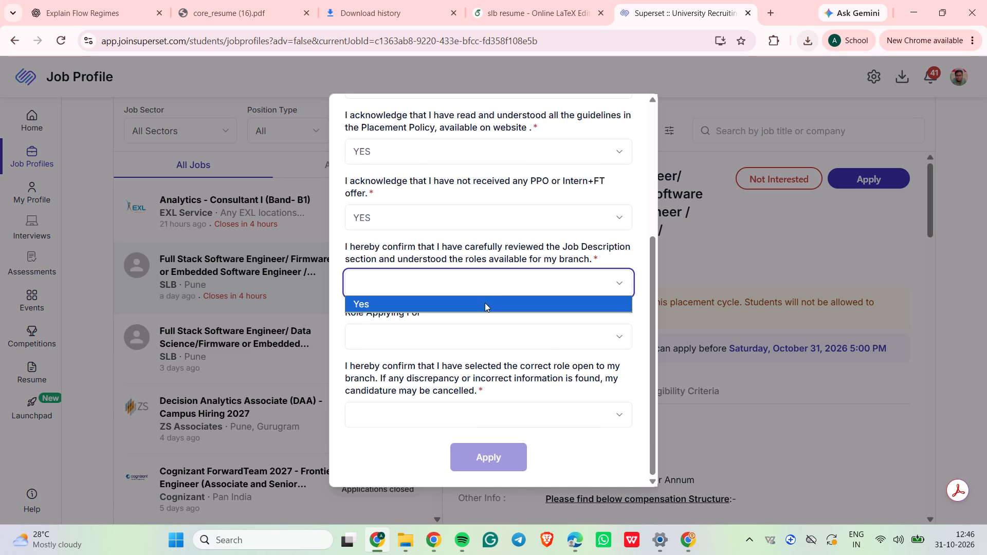
pyautogui.click(485, 303)
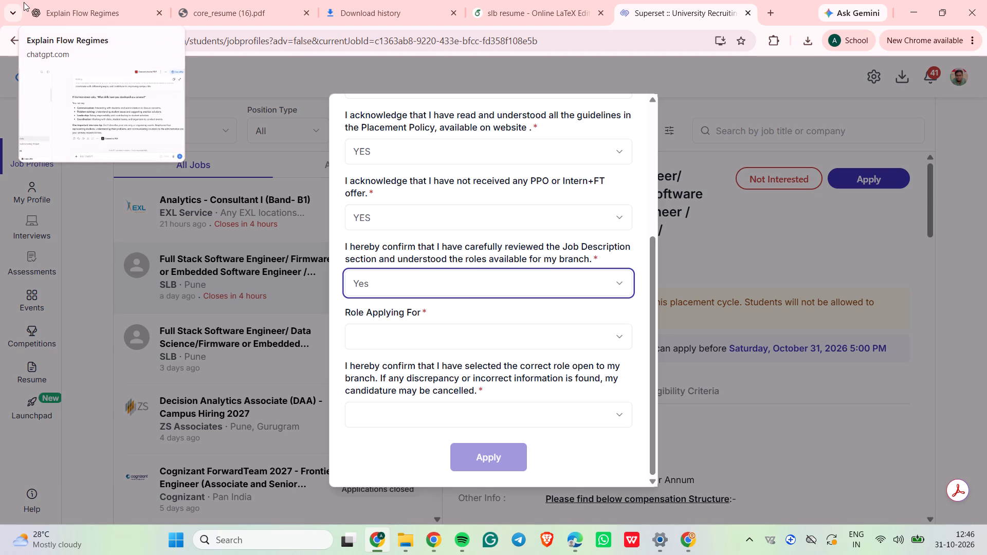
# Open the choices for the role being applied for in the SLB application form.
pyautogui.click(384, 334)
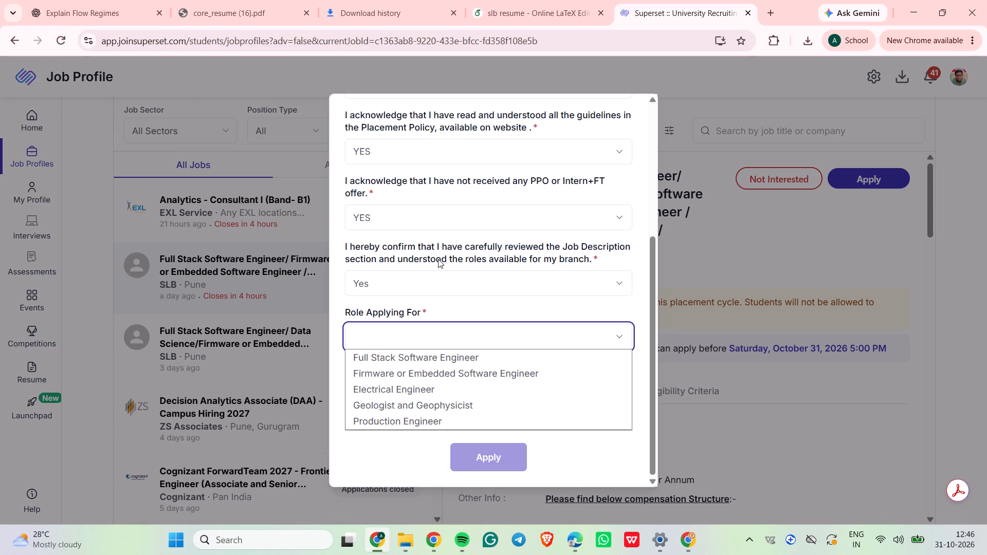
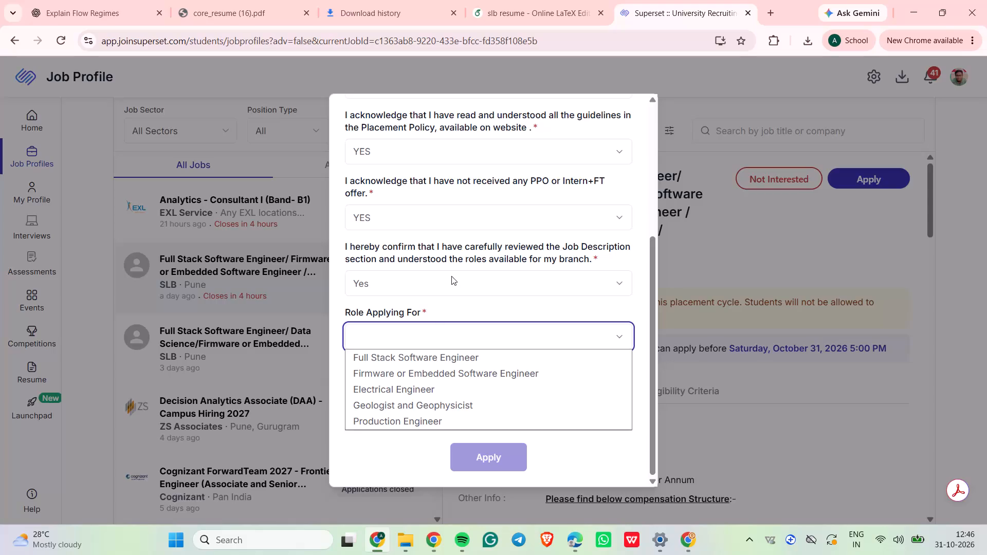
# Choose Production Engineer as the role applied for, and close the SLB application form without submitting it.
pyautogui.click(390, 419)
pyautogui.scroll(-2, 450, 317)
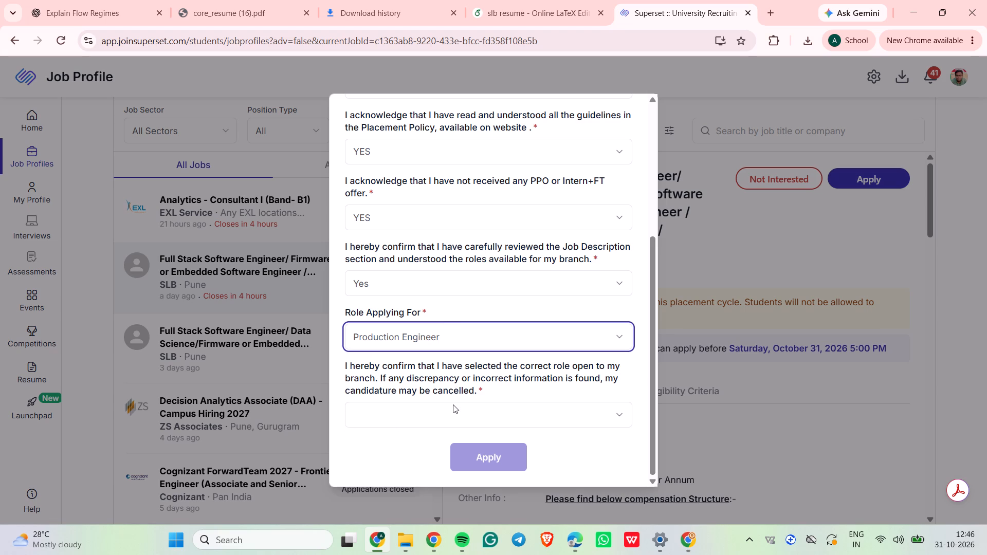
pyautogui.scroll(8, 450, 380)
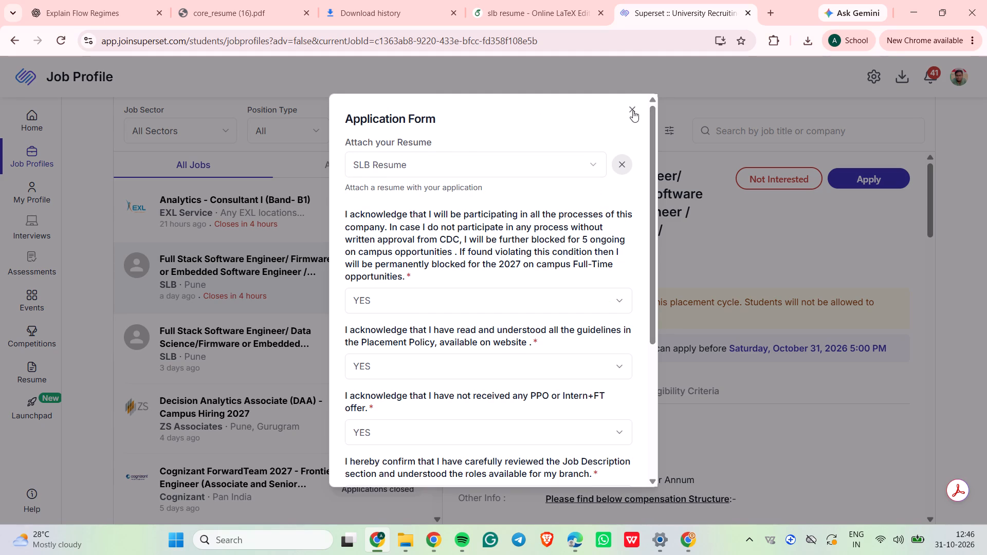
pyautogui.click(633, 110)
# Examine the SLB job profile's opening overview and the compensation structure for each role.
pyautogui.scroll(-7, 623, 330)
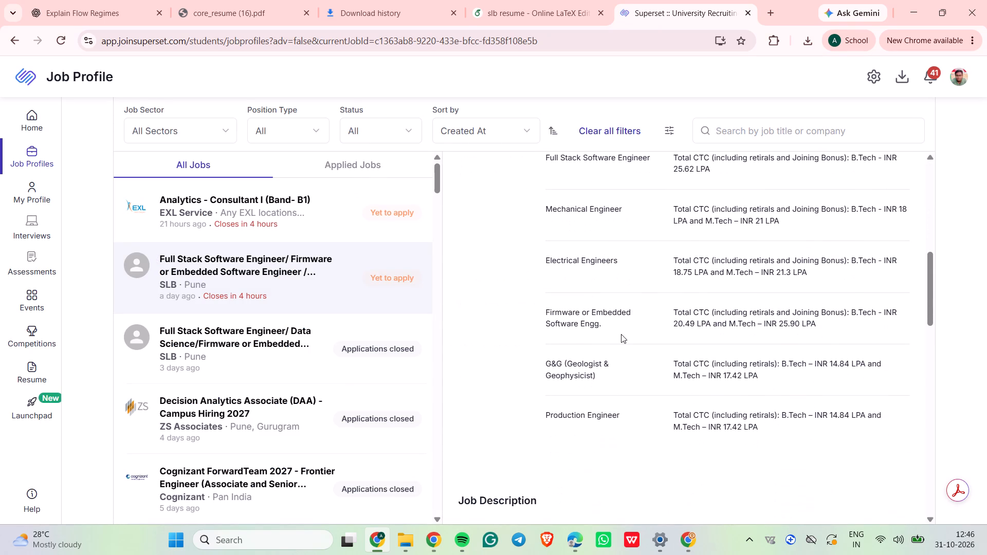
pyautogui.scroll(1, 621, 334)
pyautogui.scroll(1, 756, 339)
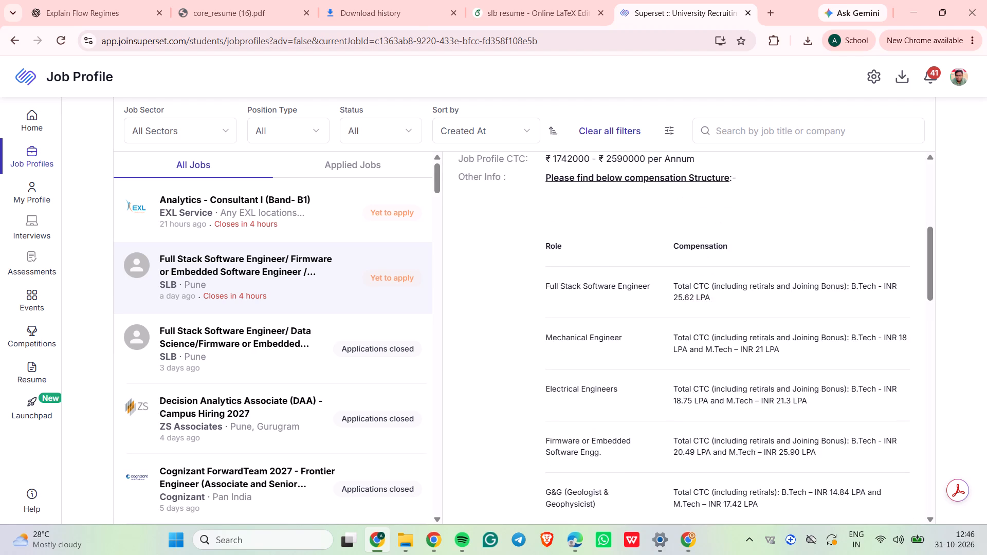
pyautogui.scroll(5, 756, 339)
pyautogui.scroll(-2, 756, 339)
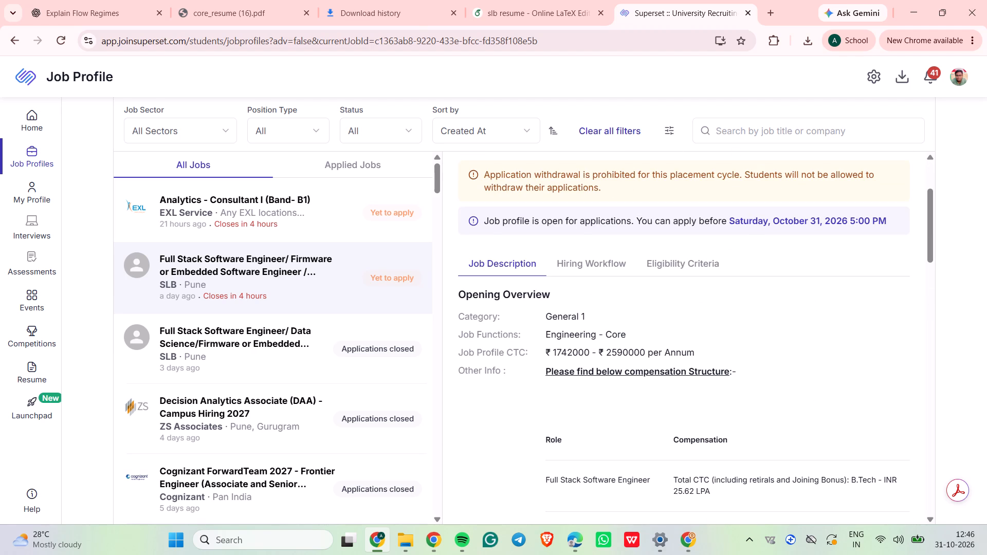